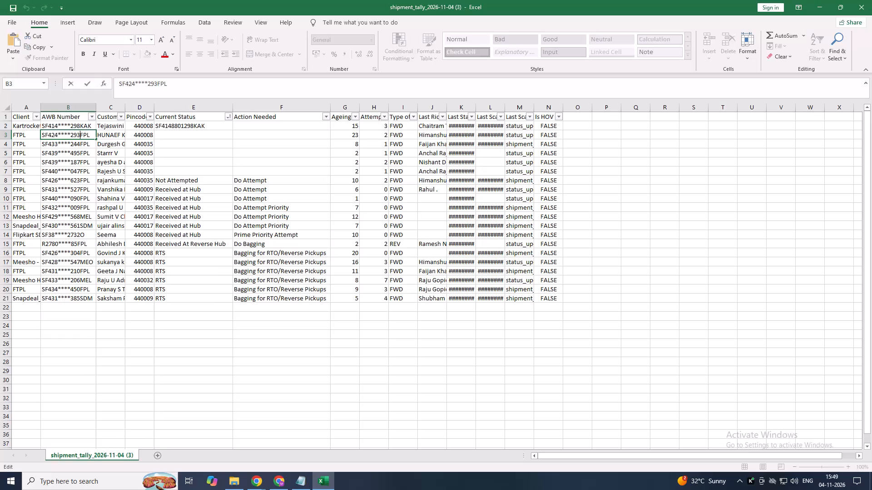
{"action": "left_click", "coordinate": [80, 135]}
{"action": "triple_click", "coordinate": [79, 138]}
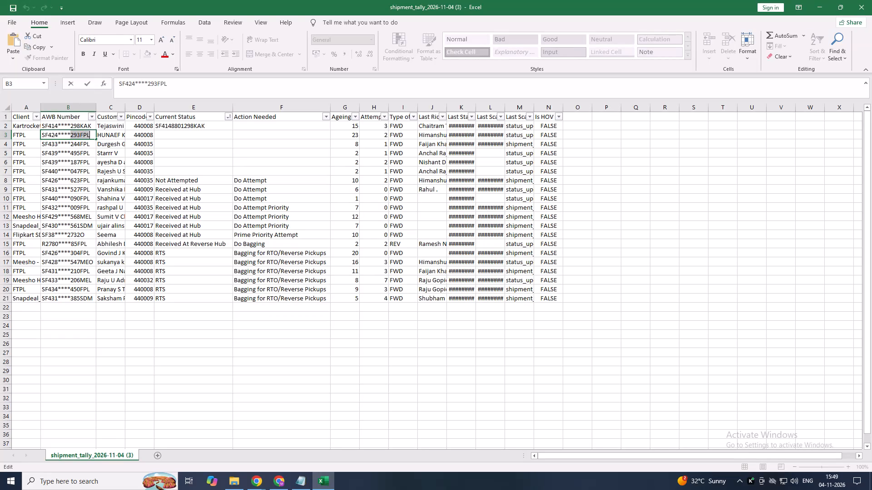
{"action": "left_click", "coordinate": [79, 134]}
{"action": "triple_click", "coordinate": [79, 136]}
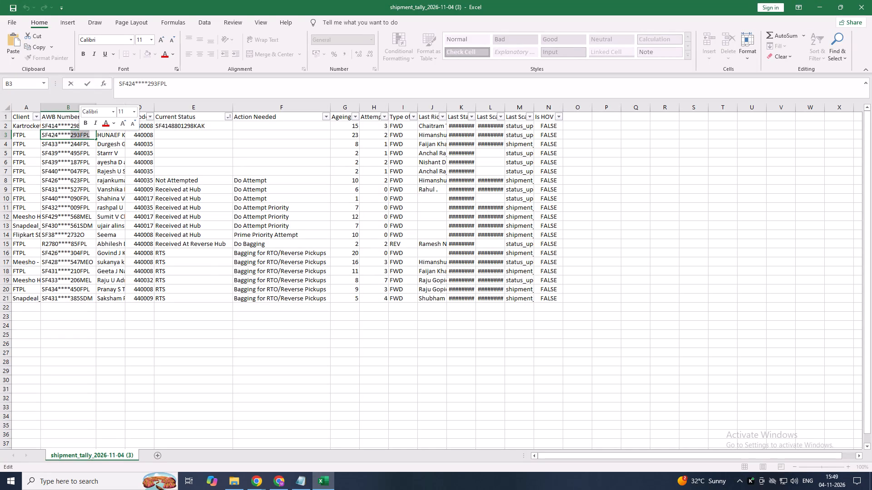
{"action": "key", "text": "ctrl+c"}
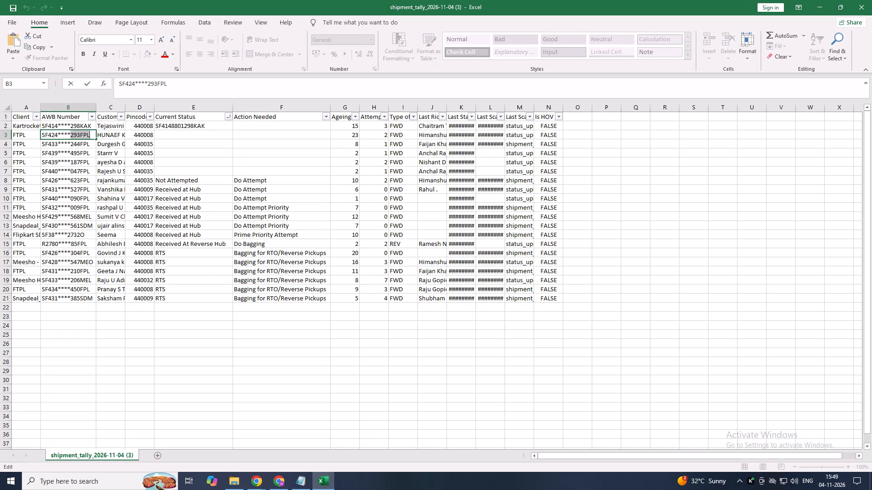
{"action": "key", "text": "alt+Tab"}
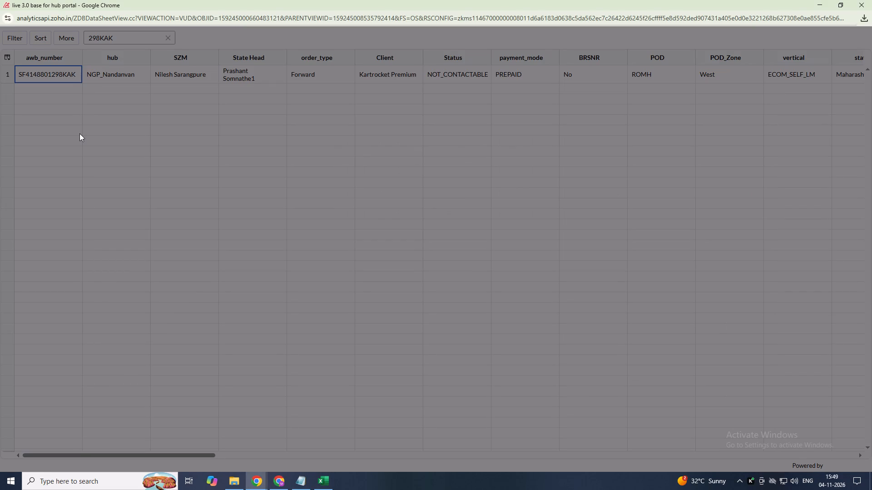
{"action": "triple_click", "coordinate": [117, 35]}
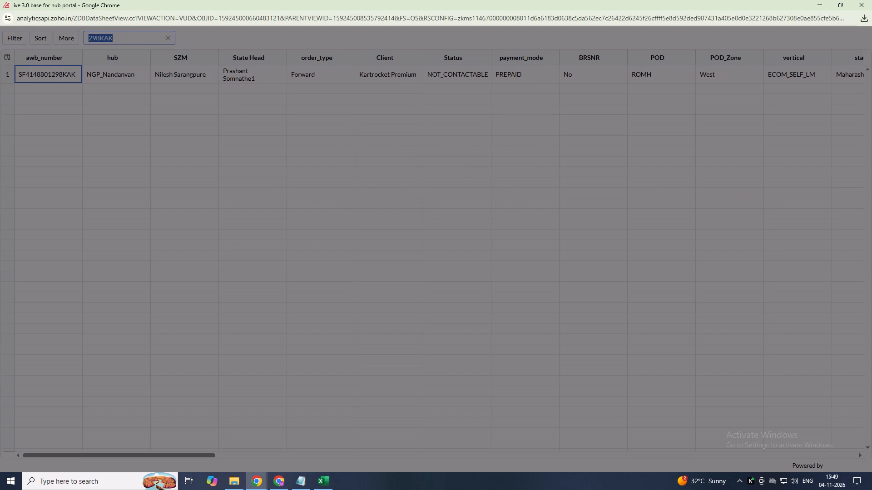
{"action": "key", "text": "ctrl+v"}
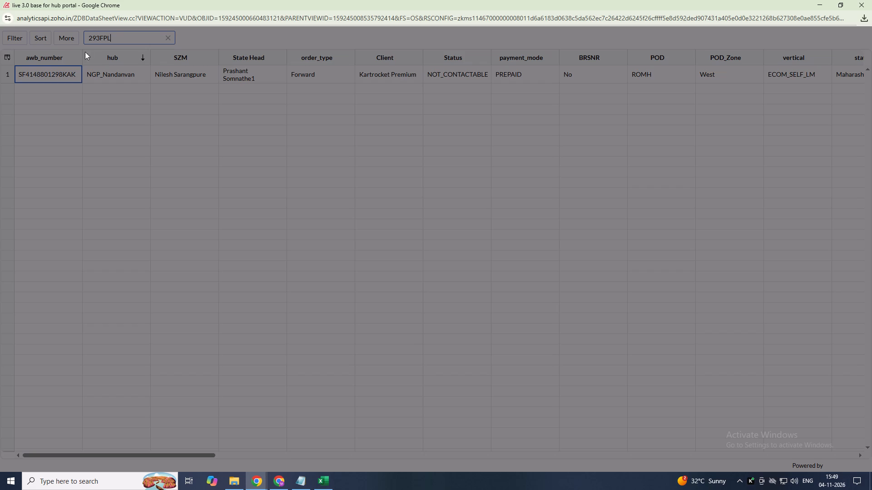
{"action": "key", "text": "Return"}
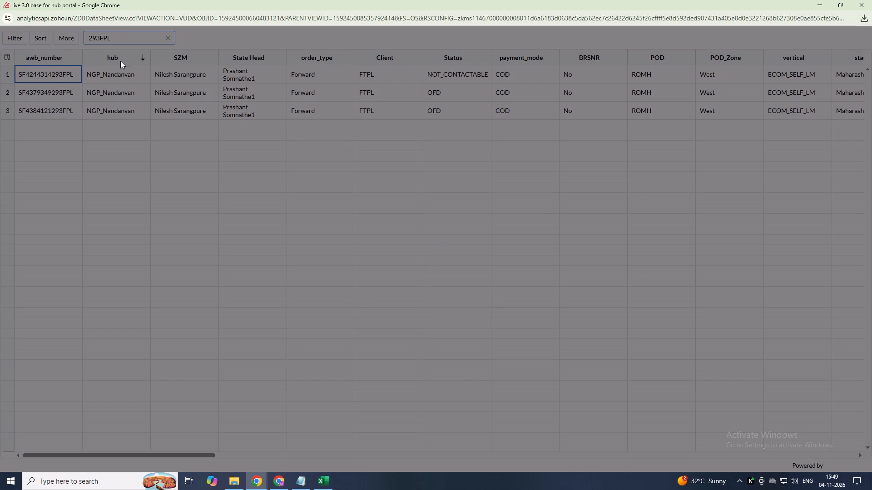
{"action": "key", "text": "alt+Tab"}
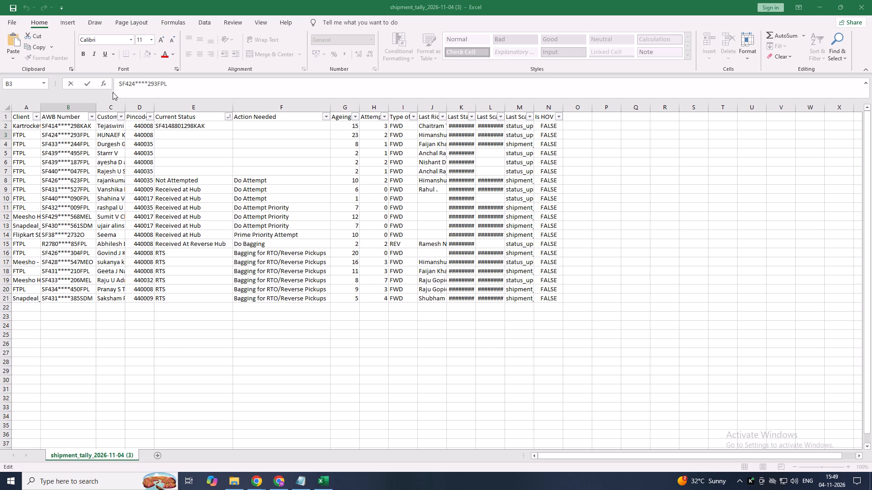
{"action": "key", "text": "alt+Tab"}
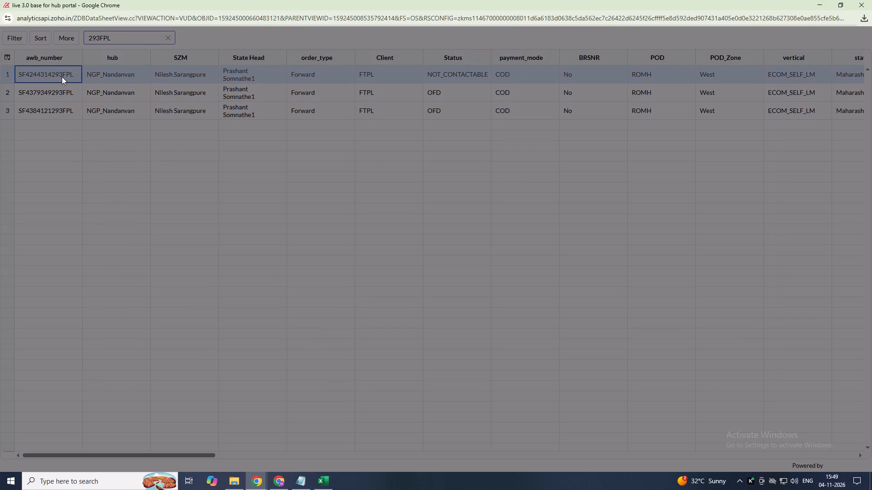
{"action": "double_click", "coordinate": [62, 77]}
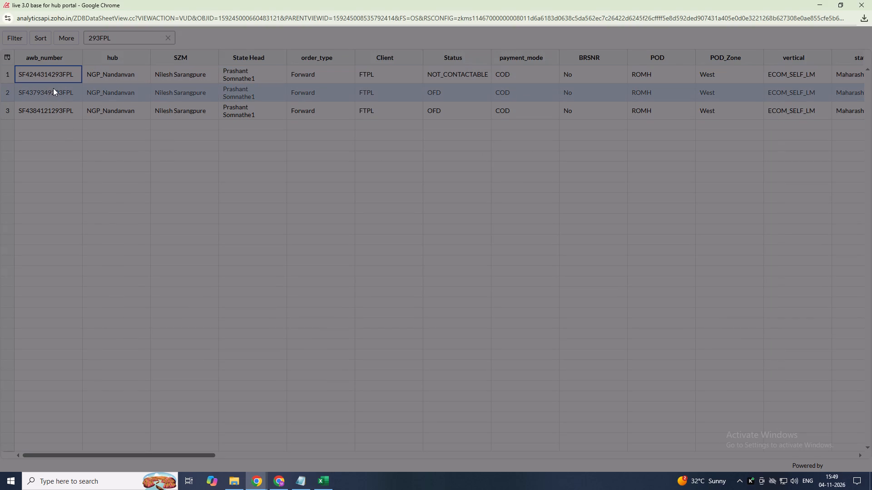
{"action": "key", "text": "ctrl+c"}
{"action": "key", "text": "alt+Tab"}
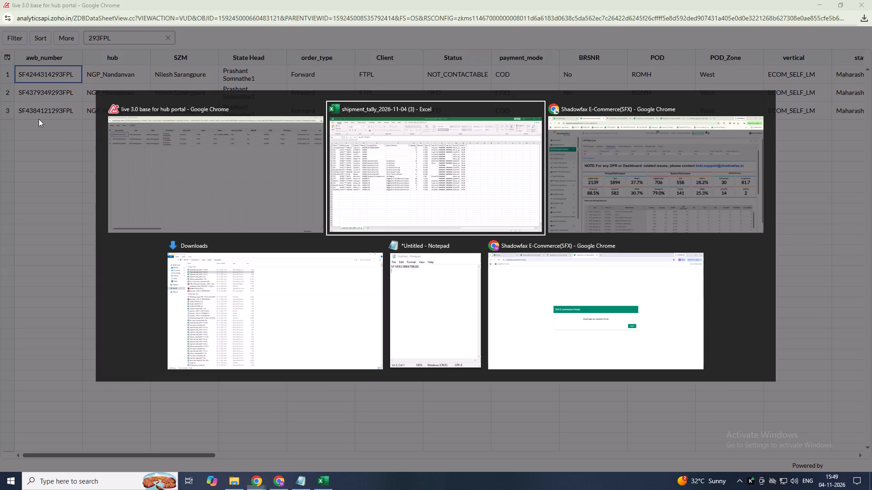
{"action": "left_click", "coordinate": [165, 136]}
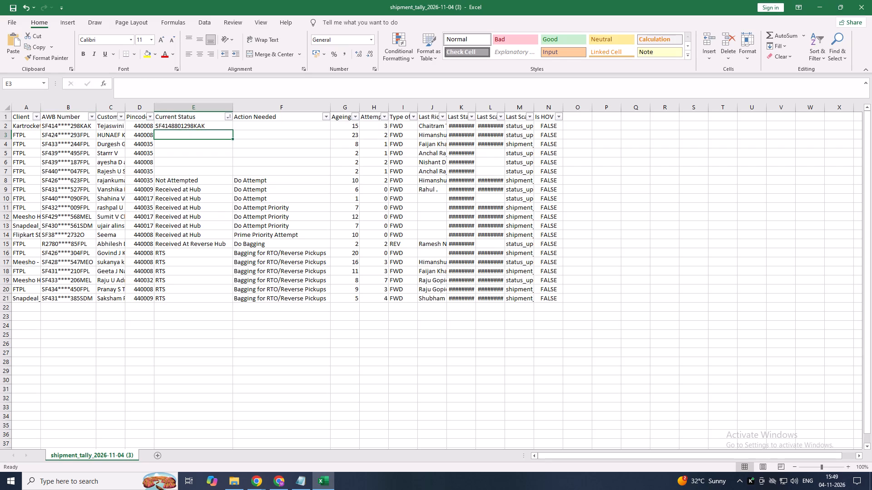
{"action": "key", "text": "ctrl+v"}
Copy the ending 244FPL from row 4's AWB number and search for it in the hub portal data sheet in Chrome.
{"action": "triple_click", "coordinate": [79, 144]}
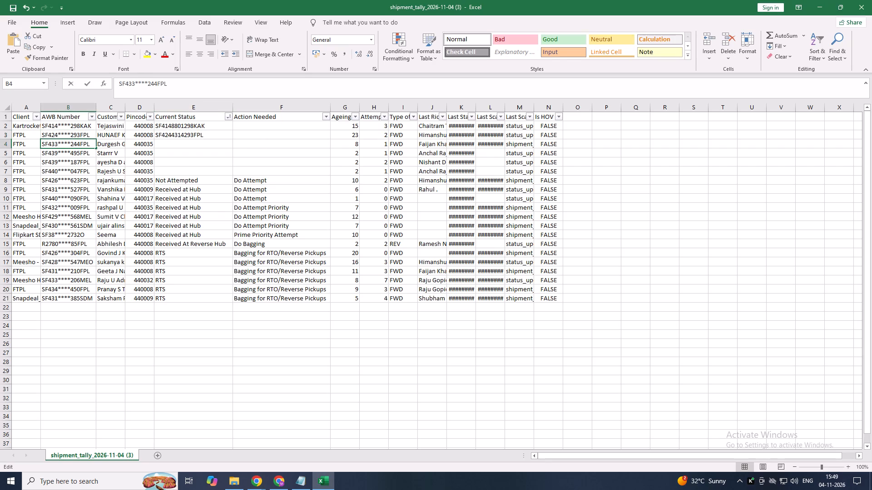
{"action": "double_click", "coordinate": [78, 143]}
{"action": "left_click", "coordinate": [78, 143]}
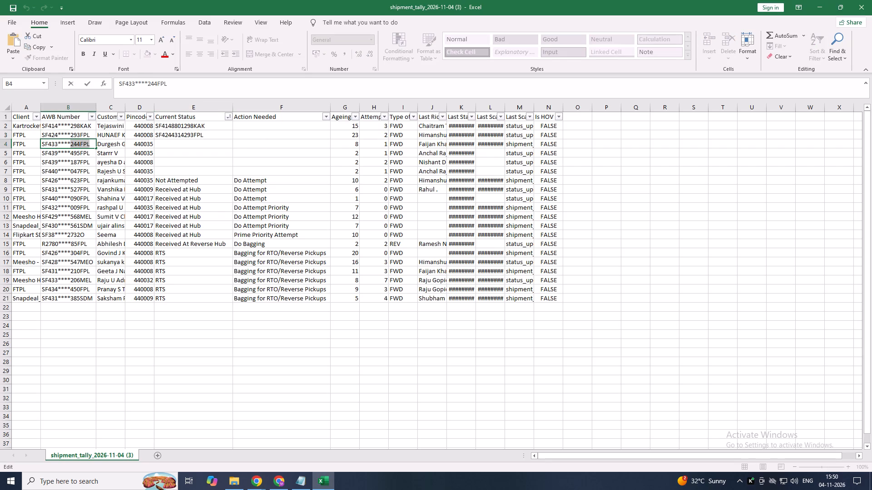
{"action": "key", "text": "ctrl+c"}
{"action": "key", "text": "alt+Tab"}
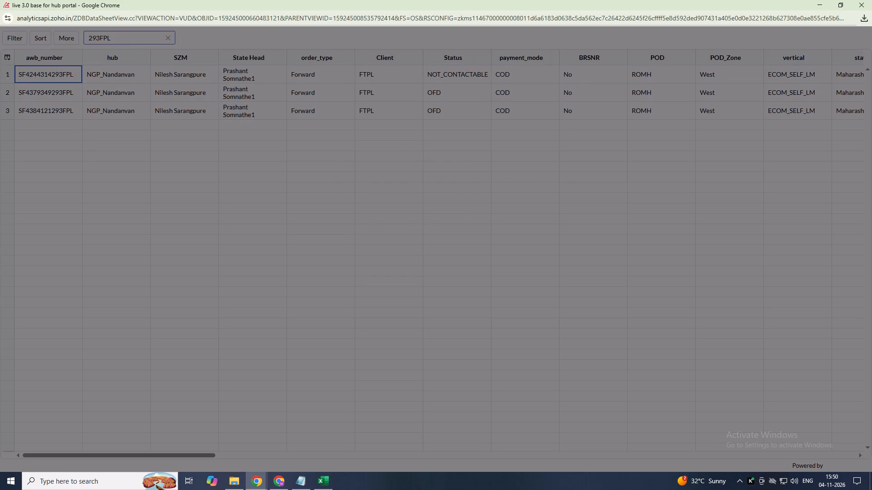
{"action": "left_click", "coordinate": [108, 34]}
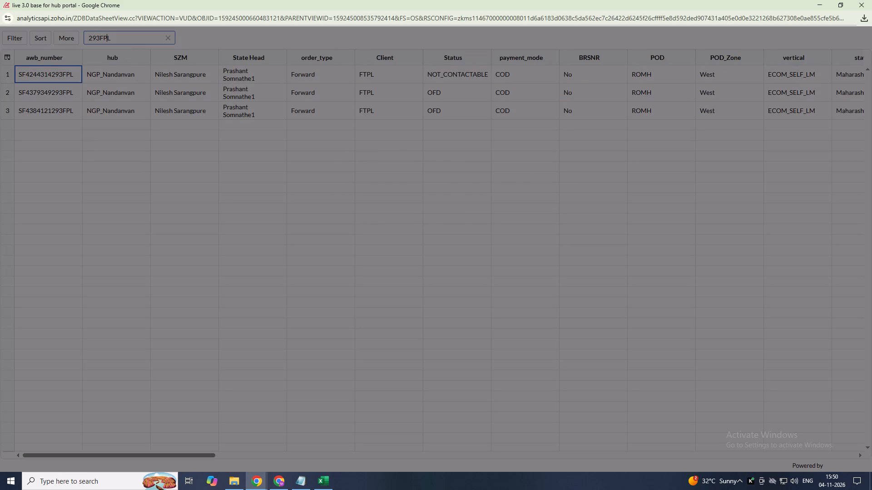
{"action": "triple_click", "coordinate": [108, 35]}
{"action": "key", "text": "ctrl+v"}
{"action": "key", "text": "Return"}
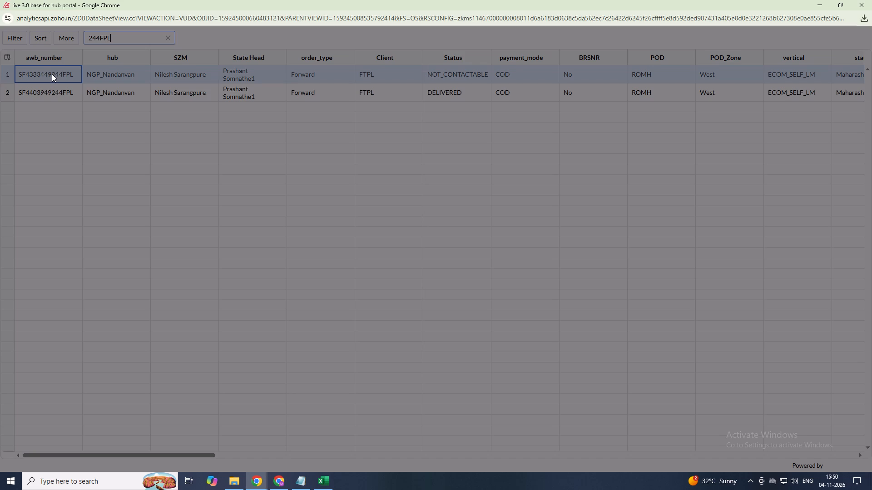
{"action": "left_click", "coordinate": [52, 74]}
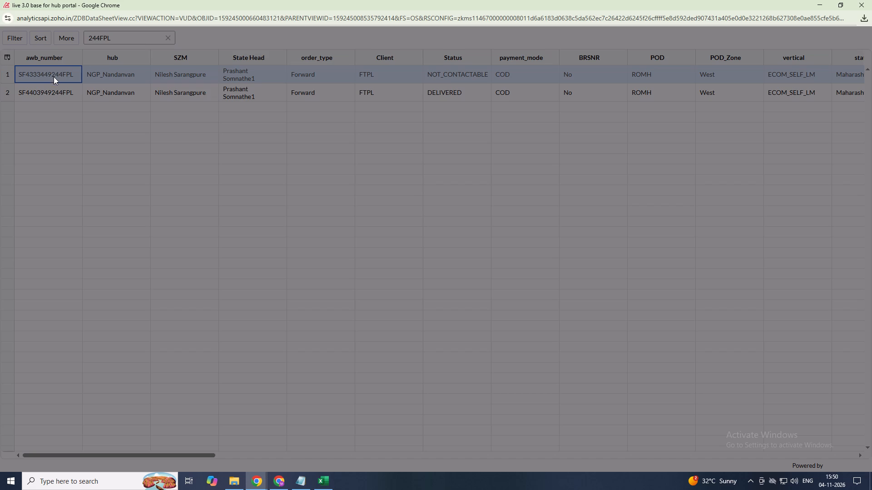
{"action": "key", "text": "ctrl+c"}
{"action": "key", "text": "ctrl+x"}
{"action": "left_click", "coordinate": [56, 79]}
{"action": "key", "text": "ctrl+c"}
{"action": "key", "text": "alt+Tab"}
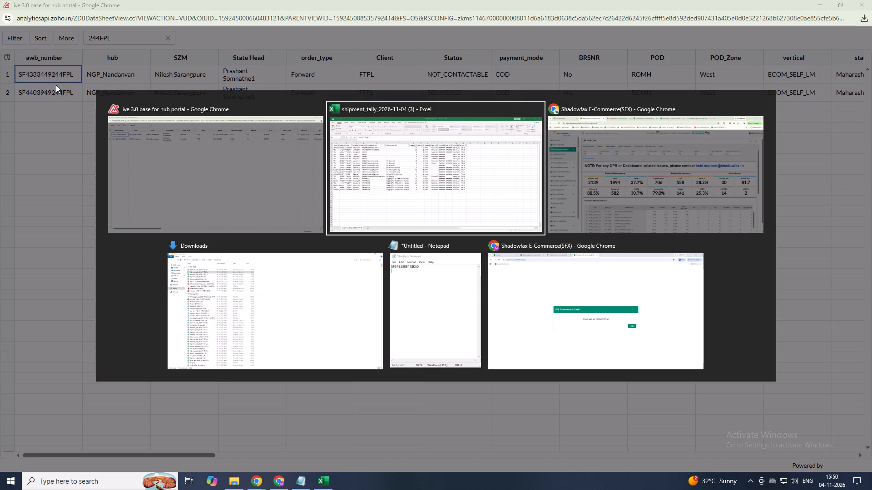
{"action": "left_click", "coordinate": [164, 144]}
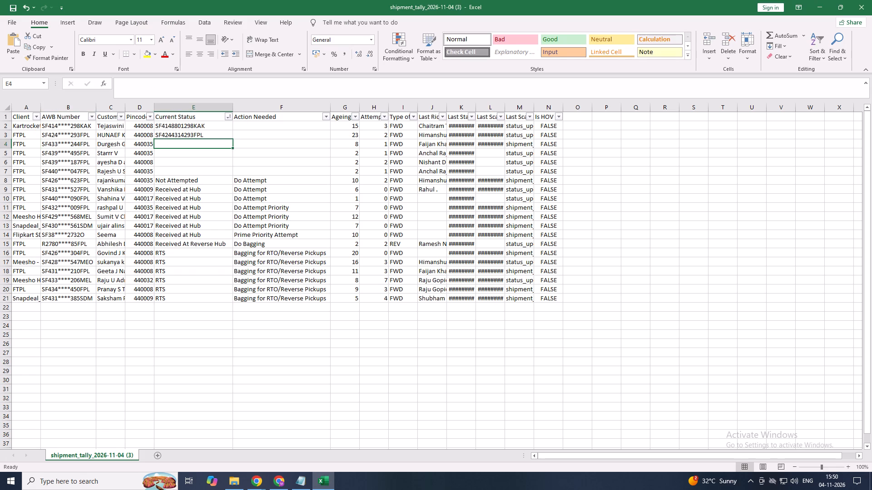
{"action": "key", "text": "ctrl+v"}
{"action": "key", "text": "Return"}
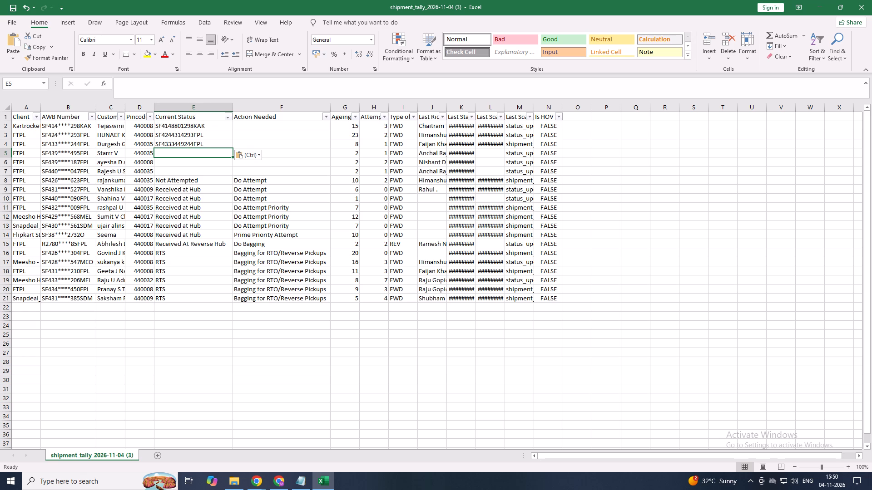
{"action": "triple_click", "coordinate": [84, 152]}
{"action": "left_click", "coordinate": [85, 150]}
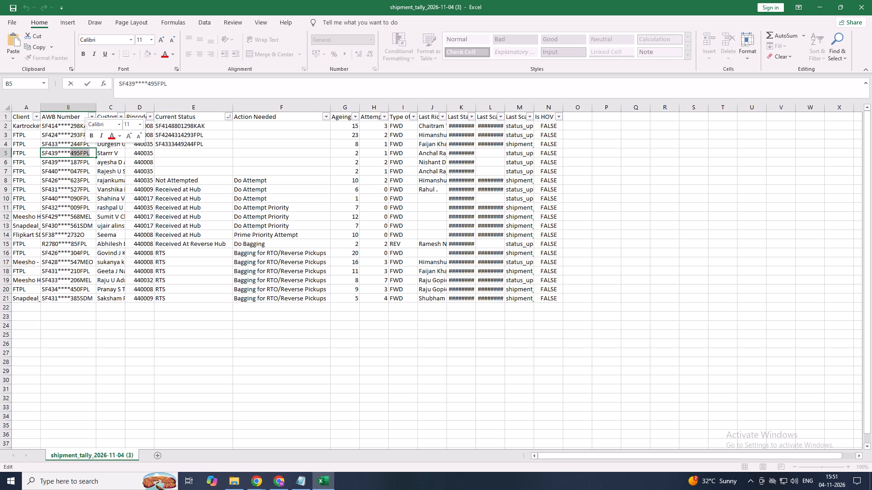
{"action": "key", "text": "ctrl+c"}
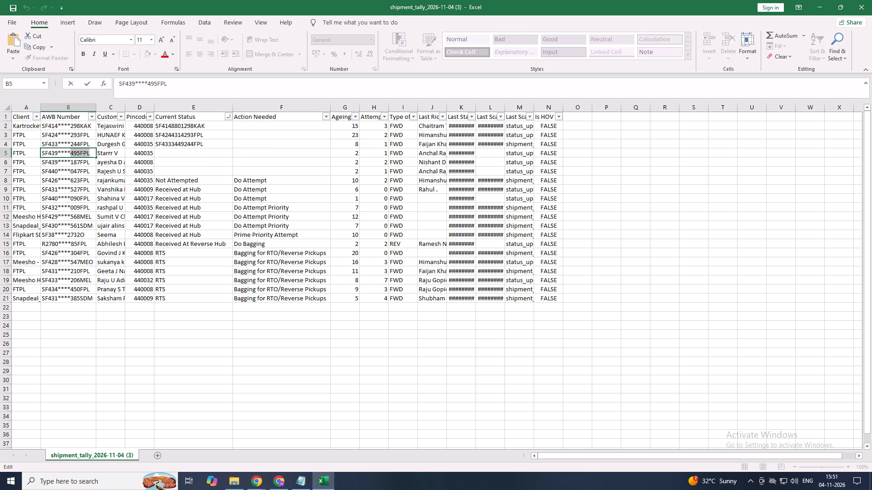
{"action": "key", "text": "alt+Tab"}
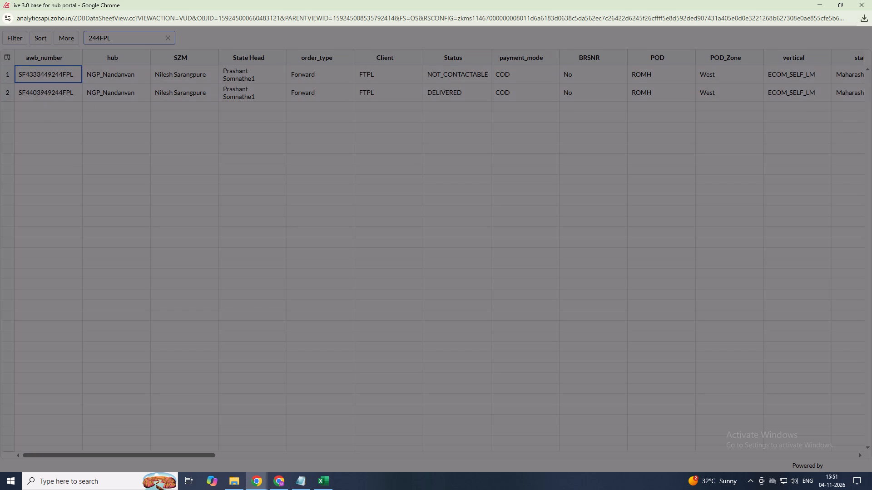
{"action": "triple_click", "coordinate": [98, 40]}
{"action": "key", "text": "ctrl+v"}
{"action": "key", "text": "Return"}
{"action": "double_click", "coordinate": [59, 75]}
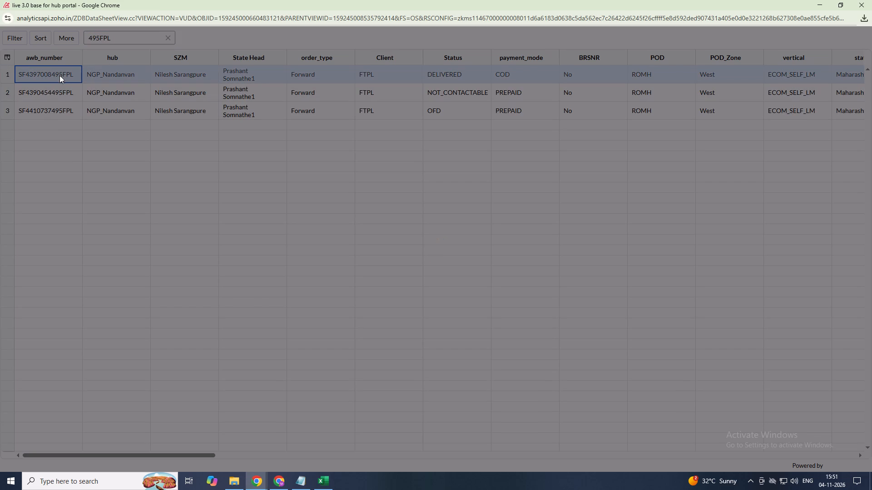
{"action": "left_click", "coordinate": [59, 75]}
{"action": "key", "text": "ctrl+c"}
{"action": "key", "text": "alt+Tab"}
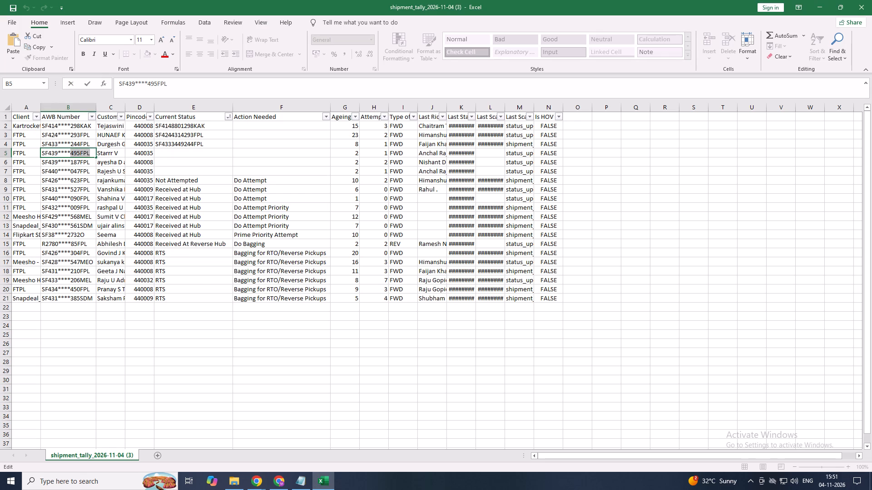
{"action": "left_click", "coordinate": [170, 153]}
{"action": "key", "text": "ctrl+v"}
{"action": "key", "text": "Return"}
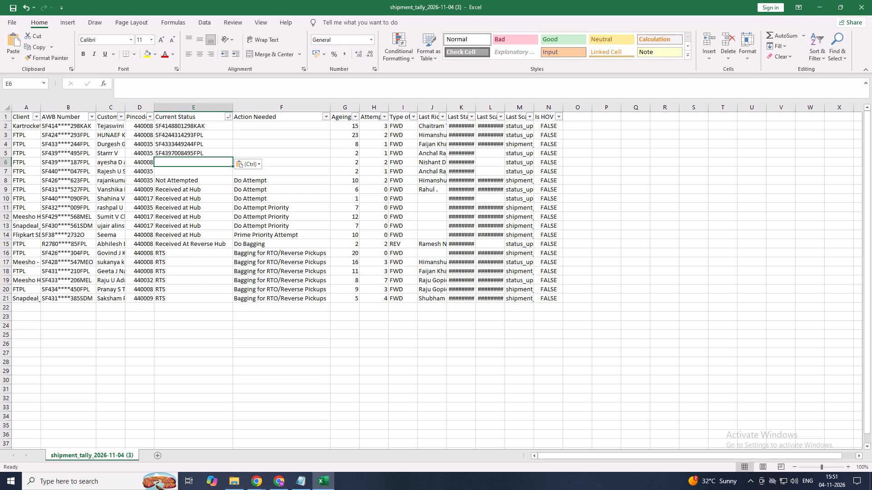
{"action": "left_click", "coordinate": [82, 163]}
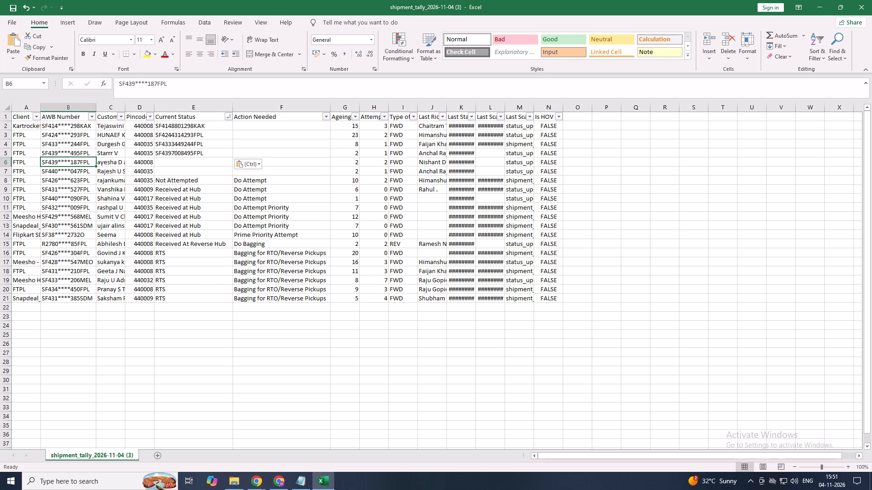
{"action": "left_click", "coordinate": [82, 163]}
{"action": "left_click", "coordinate": [80, 165]}
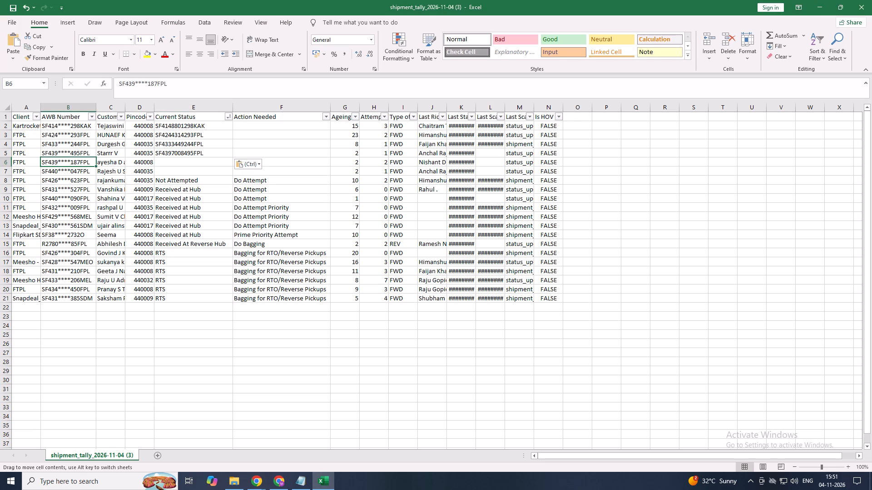
{"action": "triple_click", "coordinate": [79, 161]}
{"action": "double_click", "coordinate": [78, 161]}
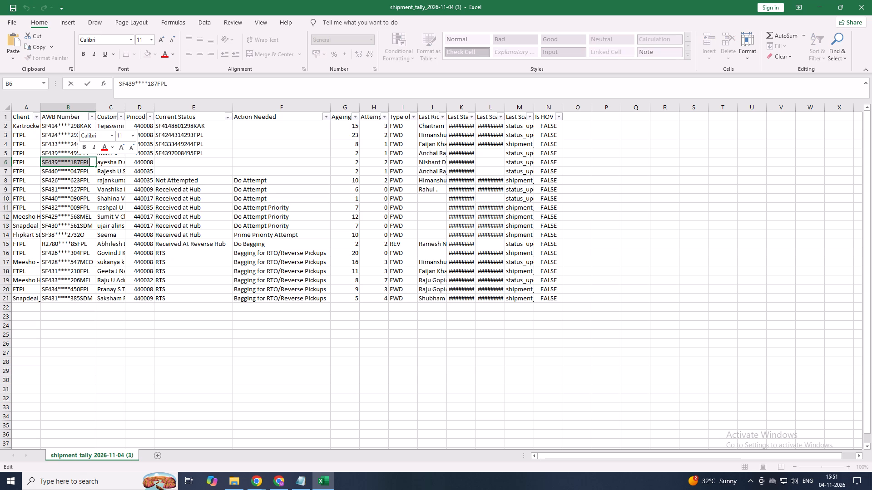
{"action": "double_click", "coordinate": [78, 161]}
{"action": "key", "text": "ctrl+c"}
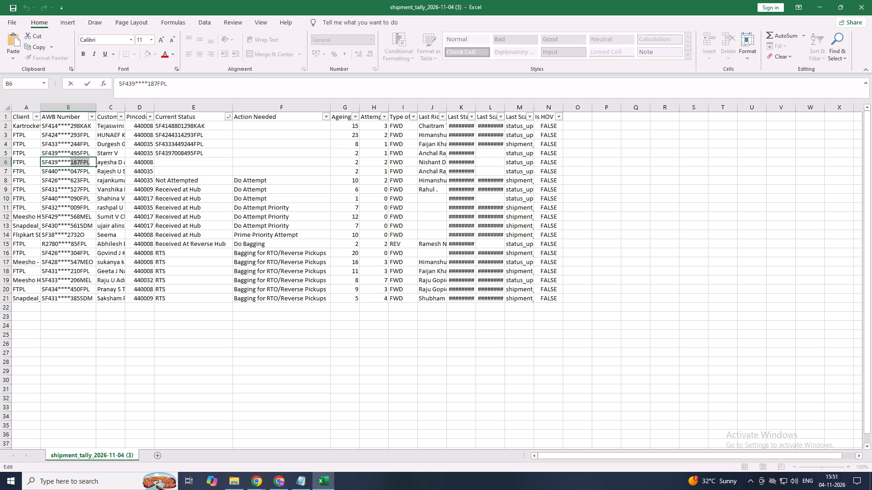
{"action": "key", "text": "alt+Tab"}
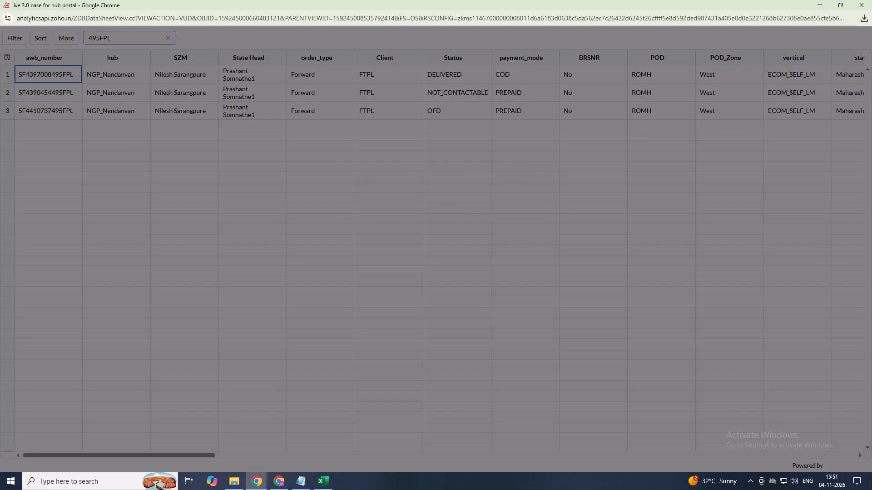
{"action": "double_click", "coordinate": [109, 37]}
{"action": "key", "text": "ctrl+v"}
{"action": "key", "text": "Return"}
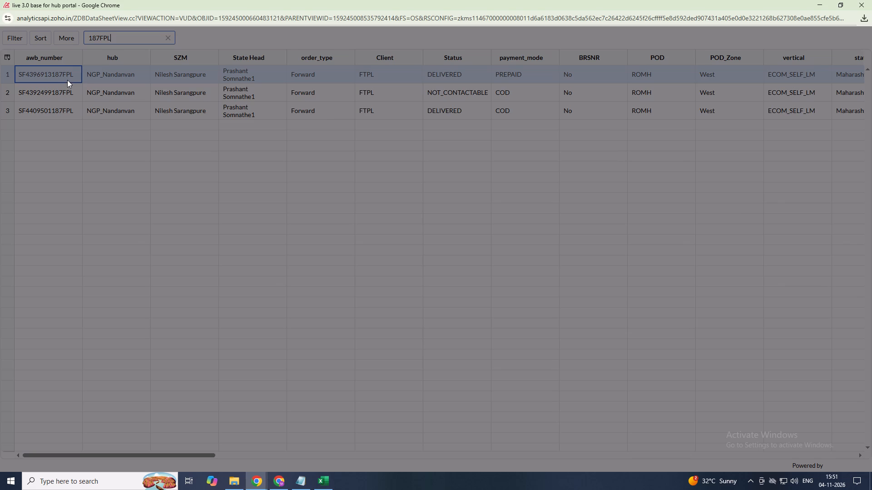
In the Shadowfax dashboard window, open a forward runsheet for orders to deliver and show the pending orders at hub.
{"action": "key", "text": "alt+Tab"}
{"action": "key", "text": "alt+Tab"}
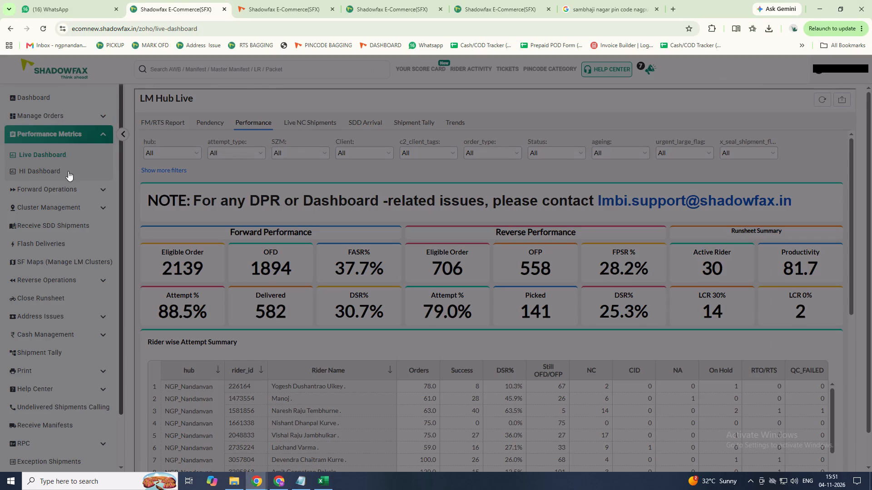
{"action": "left_click", "coordinate": [52, 92]}
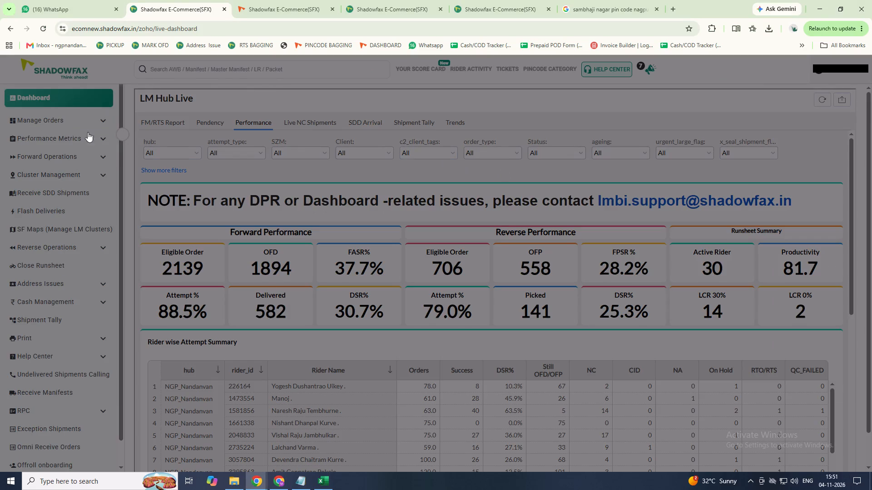
{"action": "left_click", "coordinate": [91, 99]}
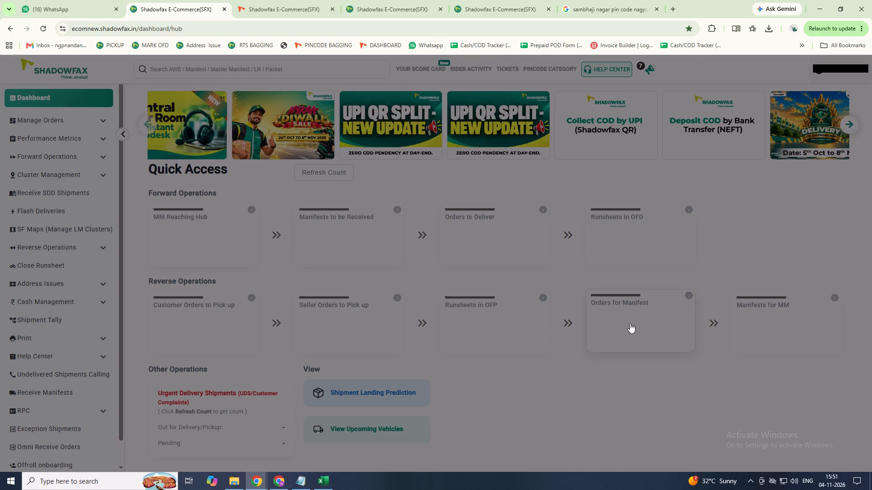
{"action": "left_click", "coordinate": [512, 248]}
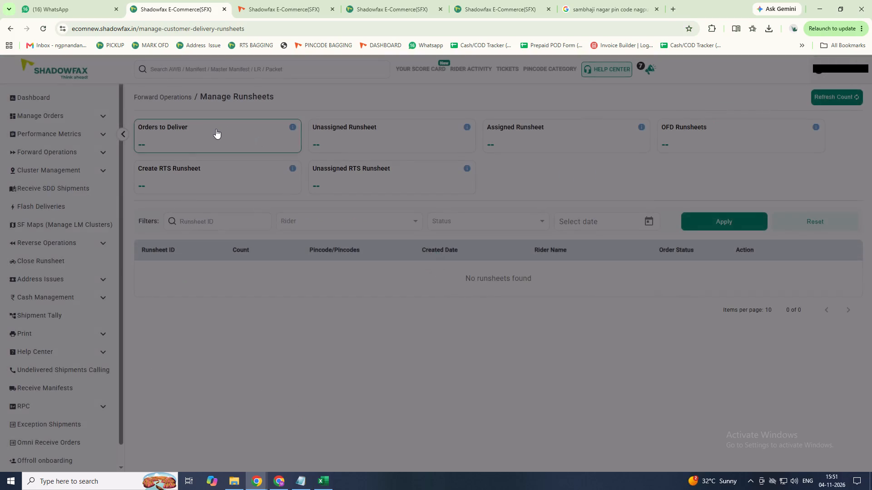
{"action": "left_click", "coordinate": [216, 128]}
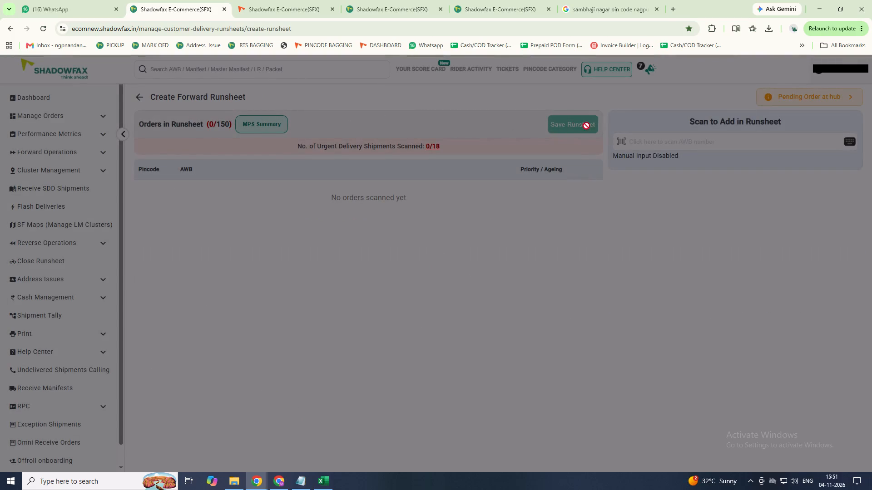
{"action": "left_click", "coordinate": [762, 101]}
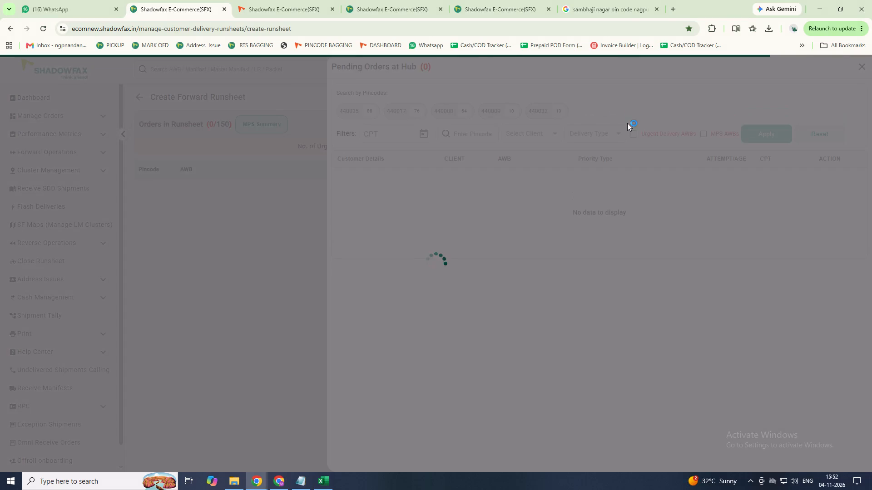
Filter the pending orders at hub by the pincodes 440035, 440017, 440008, 440009 and 440032.
{"action": "left_click", "coordinate": [348, 117]}
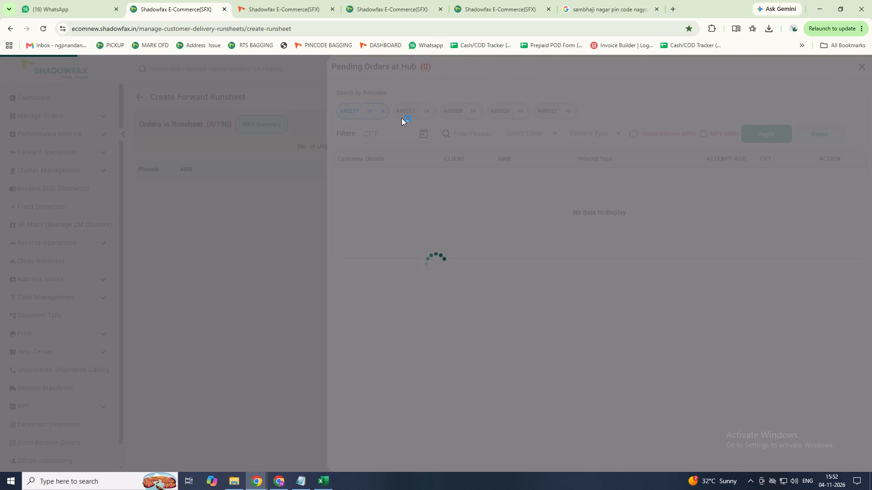
{"action": "left_click", "coordinate": [402, 118]}
{"action": "double_click", "coordinate": [403, 118]}
{"action": "double_click", "coordinate": [402, 118]}
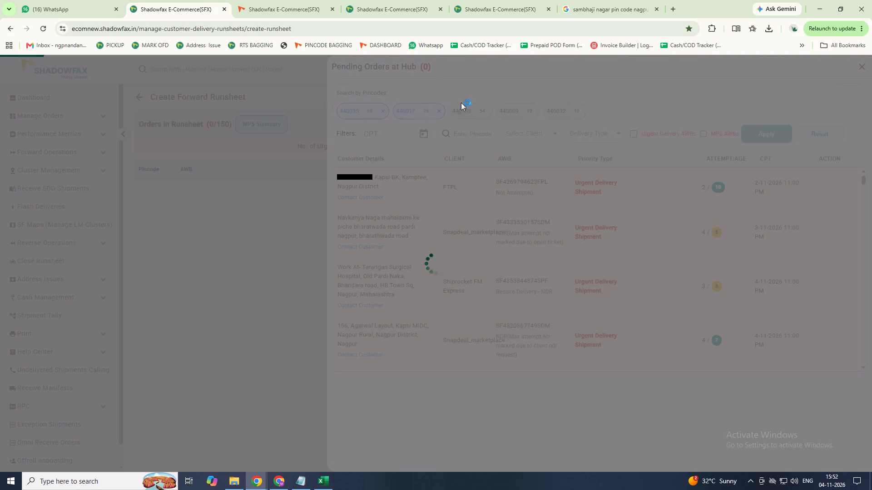
{"action": "triple_click", "coordinate": [466, 112]}
{"action": "triple_click", "coordinate": [466, 113]}
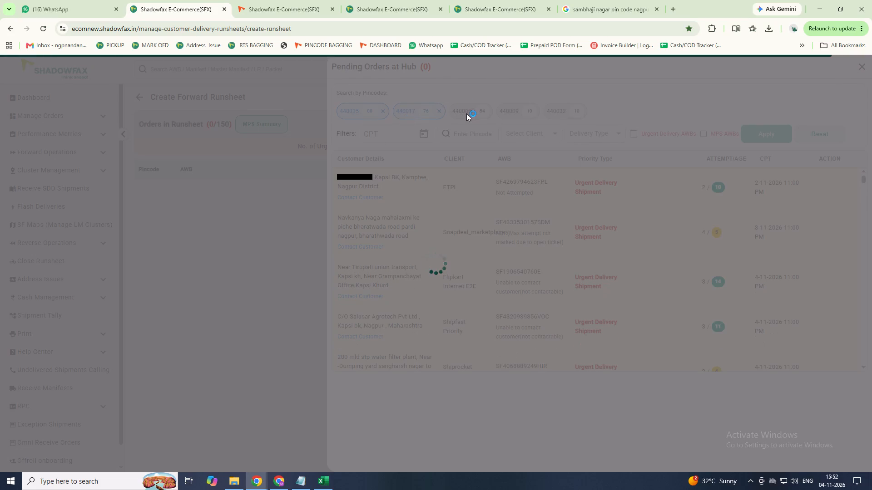
{"action": "left_click", "coordinate": [467, 114]}
{"action": "double_click", "coordinate": [468, 114]}
{"action": "left_click", "coordinate": [465, 114]}
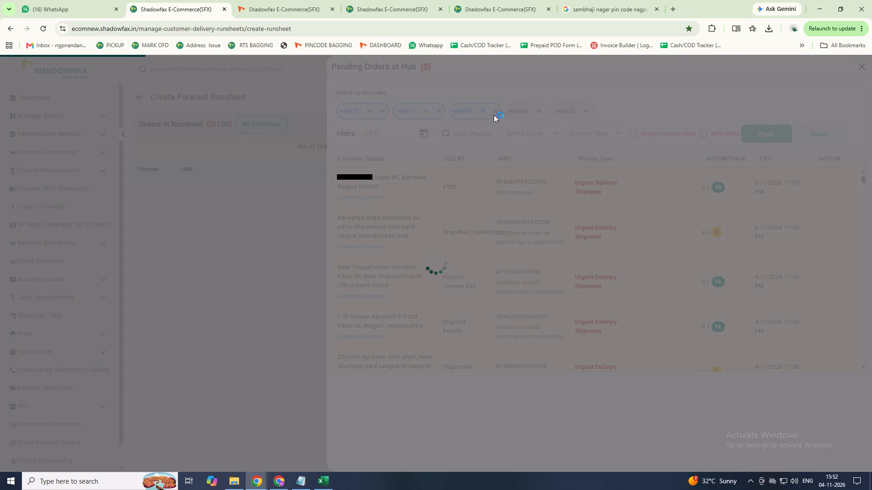
{"action": "double_click", "coordinate": [525, 115]}
{"action": "double_click", "coordinate": [524, 115]}
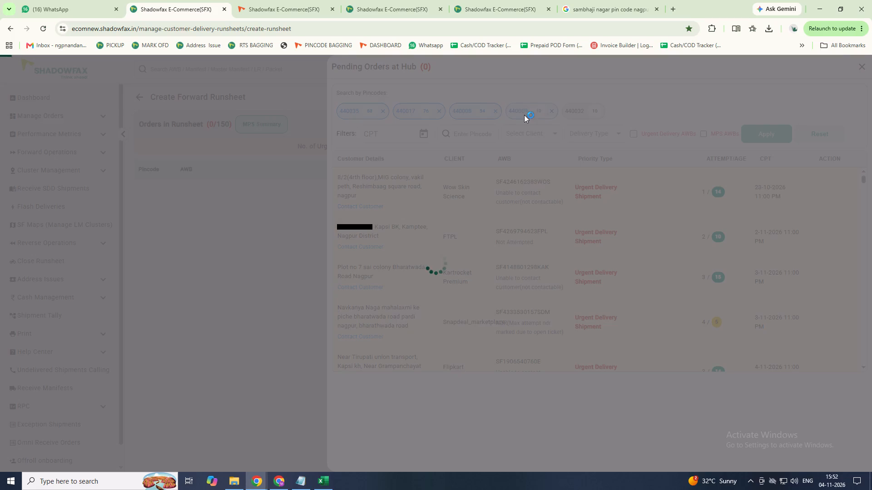
{"action": "left_click", "coordinate": [578, 113]}
{"action": "key", "text": "ctrl+f"}
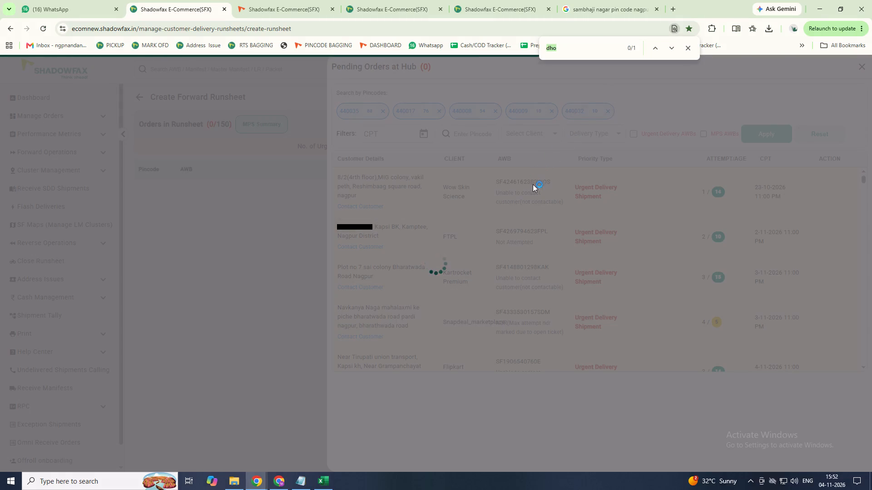
{"action": "key", "text": "ctrl+v"}
{"action": "key", "text": "Return"}
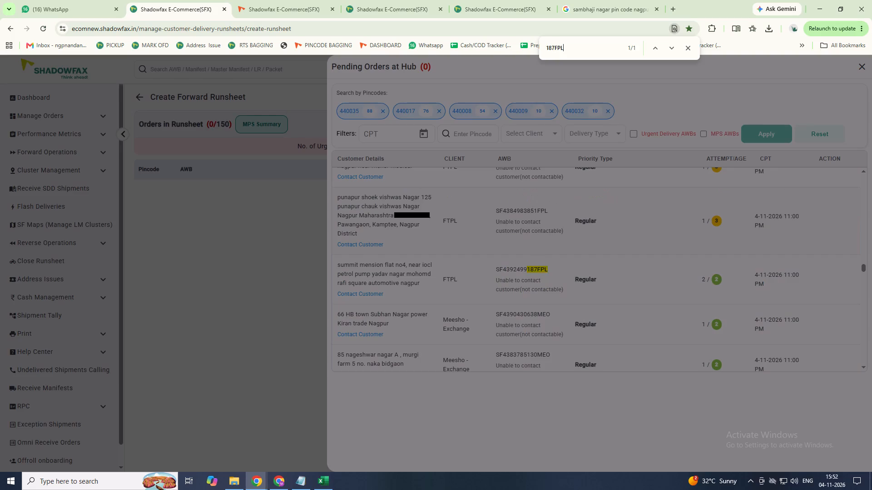
{"action": "triple_click", "coordinate": [526, 264]}
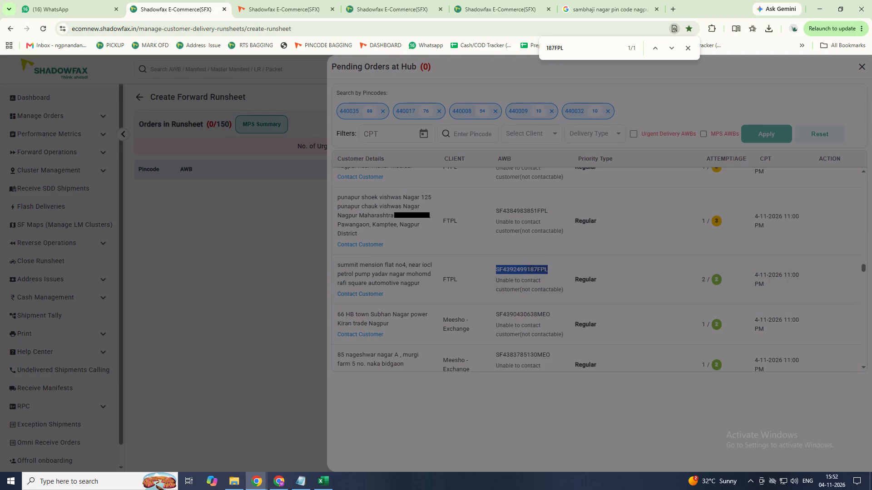
{"action": "key", "text": "ctrl+c"}
{"action": "key", "text": "alt+Tab"}
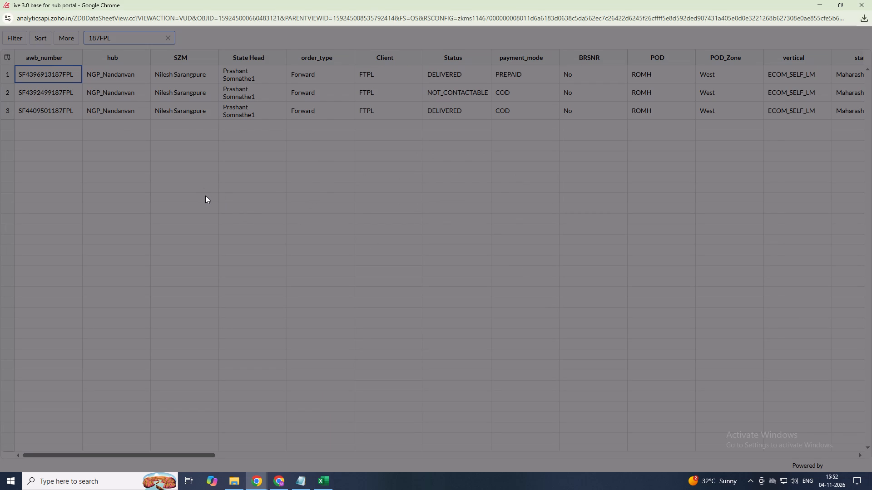
{"action": "key", "text": "alt+Tab"}
{"action": "key", "text": "alt+Tab"}
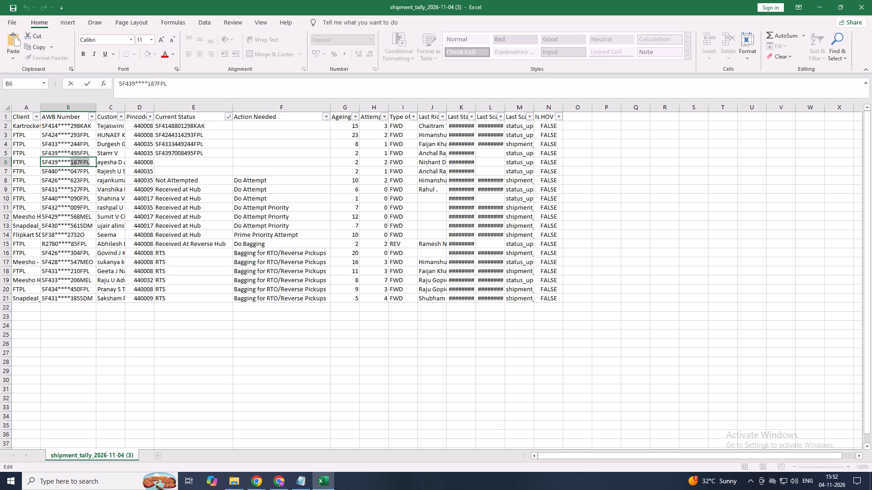
{"action": "left_click", "coordinate": [195, 163]}
{"action": "key", "text": "ctrl+v"}
{"action": "key", "text": "Return"}
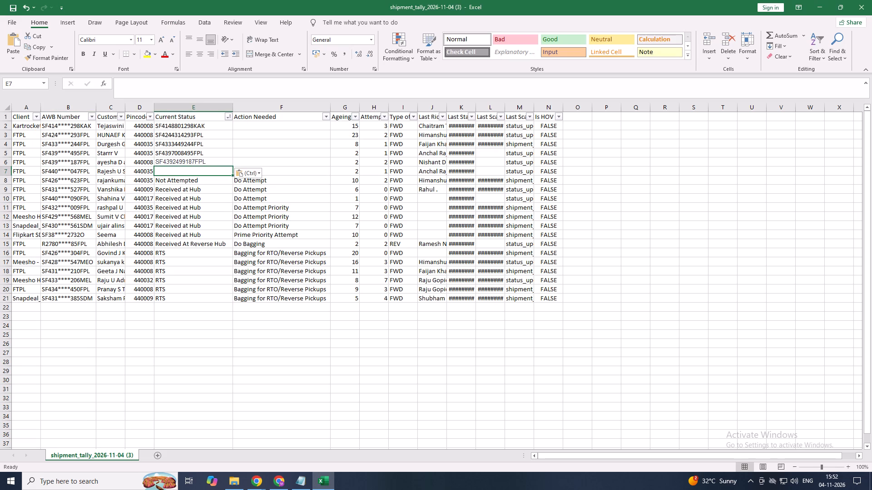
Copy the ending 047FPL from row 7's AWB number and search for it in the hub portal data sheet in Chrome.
{"action": "triple_click", "coordinate": [76, 170]}
{"action": "double_click", "coordinate": [76, 170]}
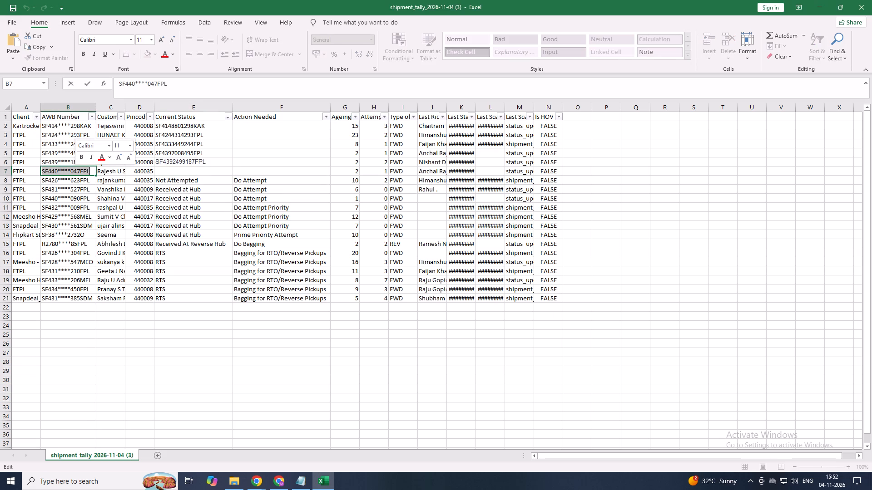
{"action": "left_click", "coordinate": [75, 171]}
{"action": "key", "text": "ctrl+c"}
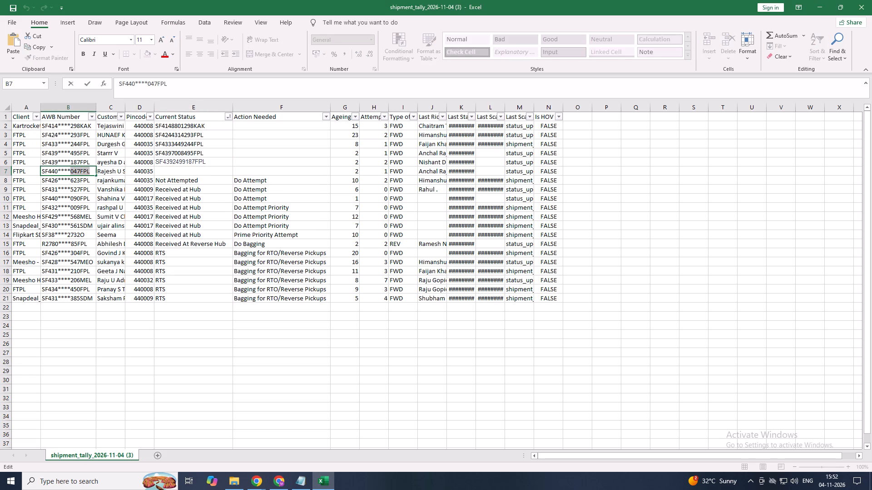
{"action": "key", "text": "alt+Tab"}
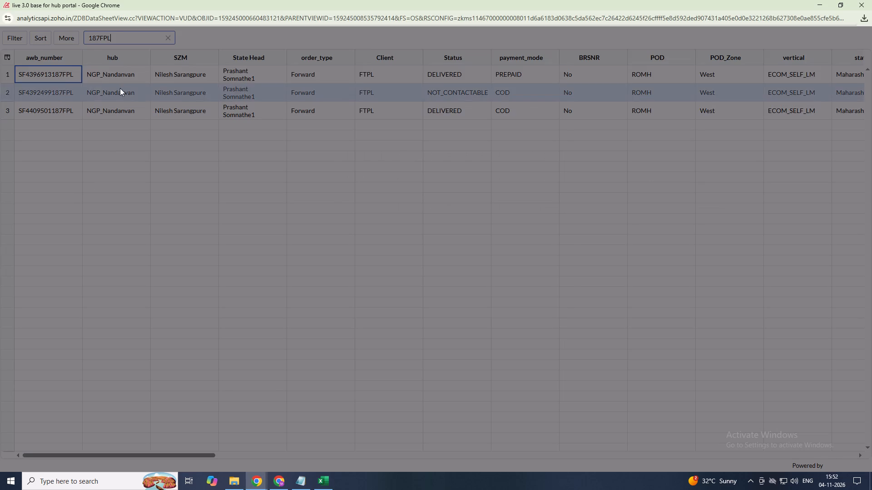
{"action": "double_click", "coordinate": [94, 35]}
{"action": "key", "text": "ctrl+v"}
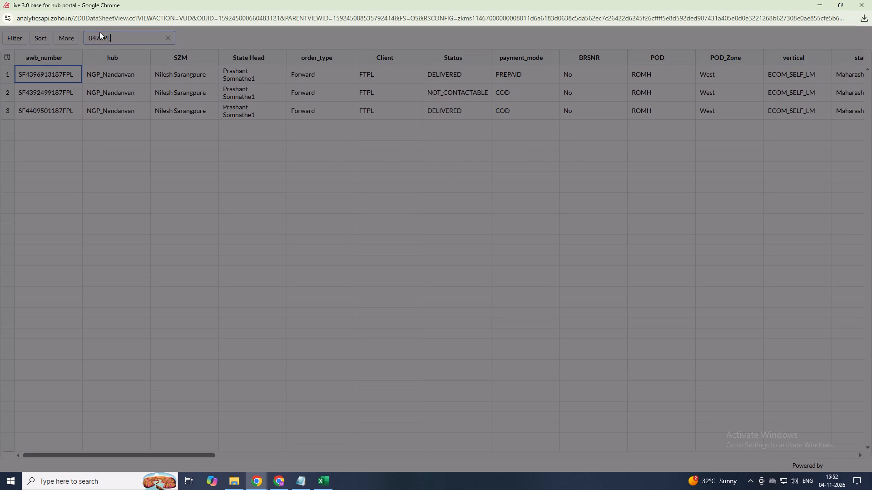
{"action": "key", "text": "Return"}
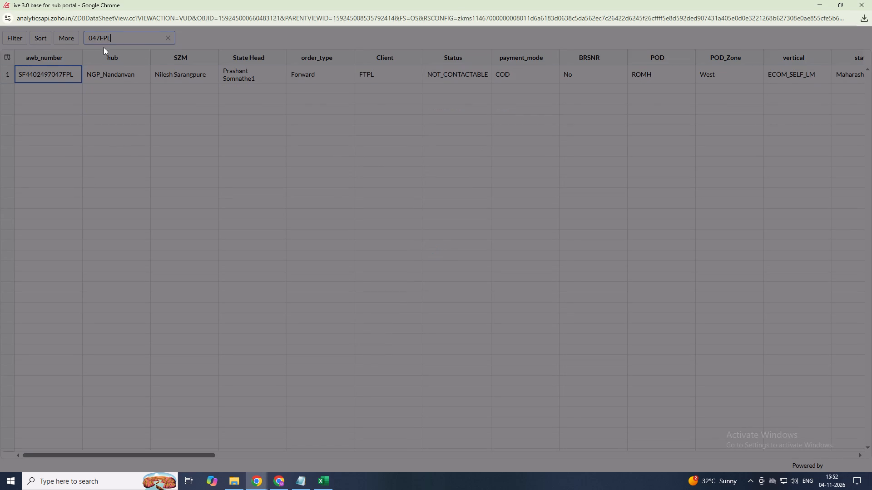
{"action": "left_click", "coordinate": [57, 75]}
{"action": "key", "text": "ctrl+c"}
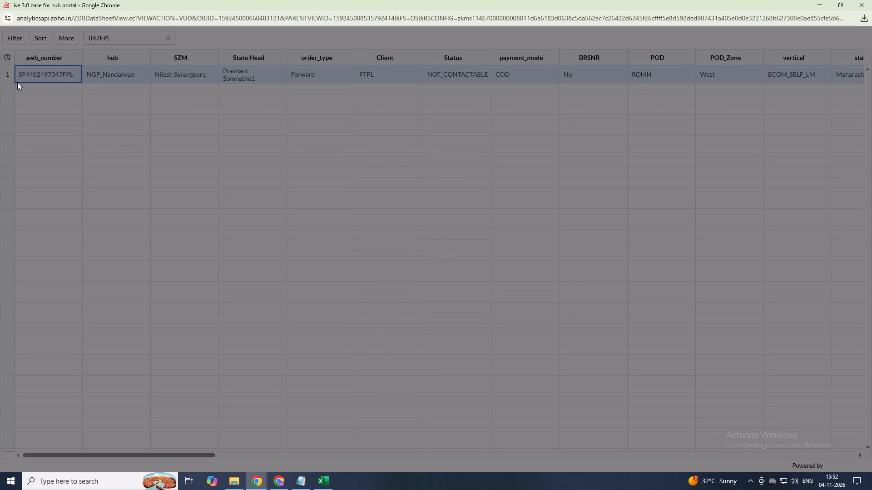
{"action": "key", "text": "alt+Tab"}
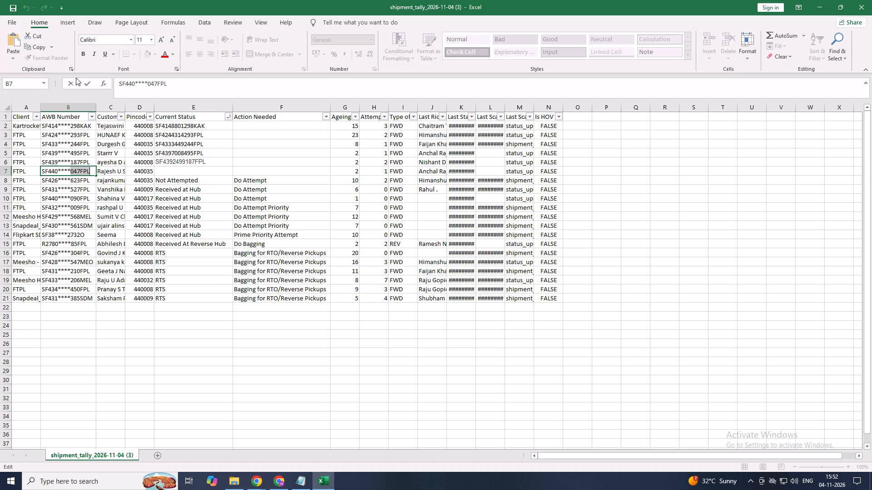
{"action": "left_click", "coordinate": [169, 172]}
{"action": "key", "text": "ctrl+v"}
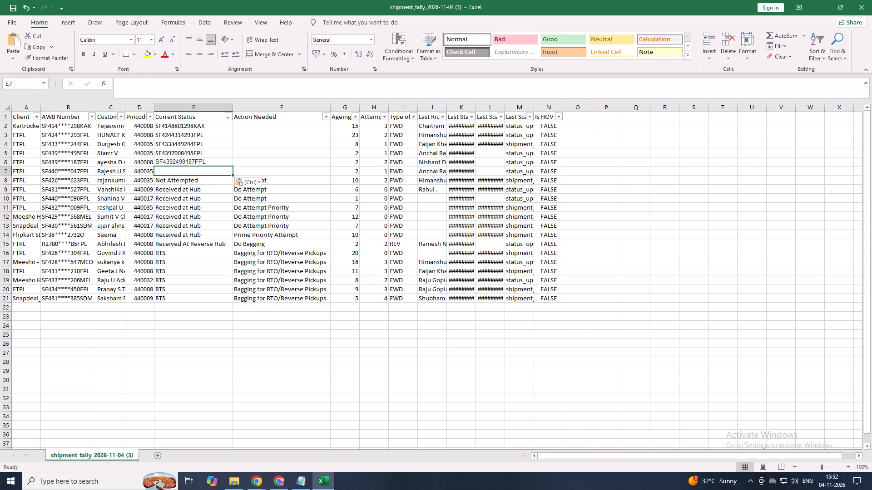
{"action": "key", "text": "Return"}
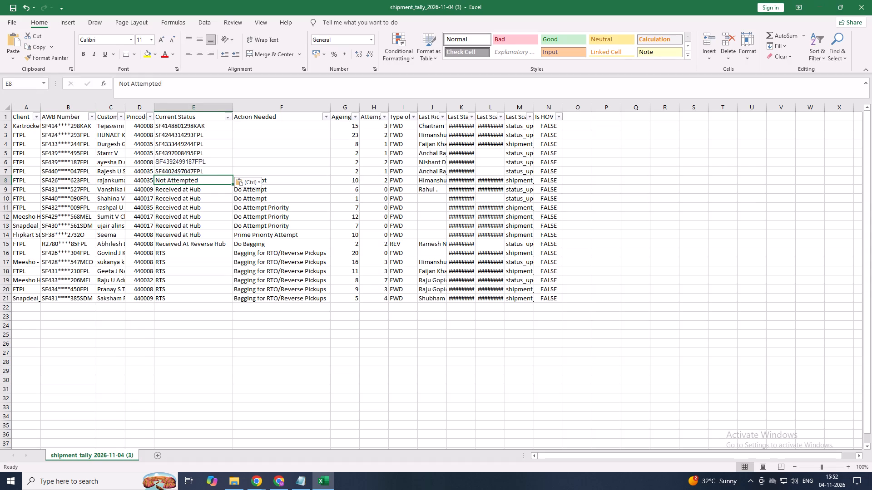
{"action": "triple_click", "coordinate": [78, 180]}
{"action": "double_click", "coordinate": [78, 180]}
{"action": "left_click", "coordinate": [78, 181]}
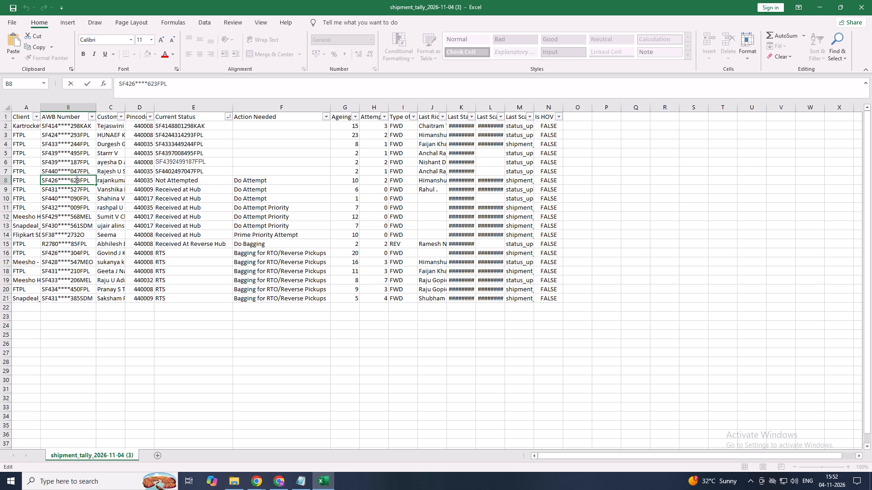
{"action": "left_click", "coordinate": [79, 182]}
{"action": "left_click", "coordinate": [78, 182]}
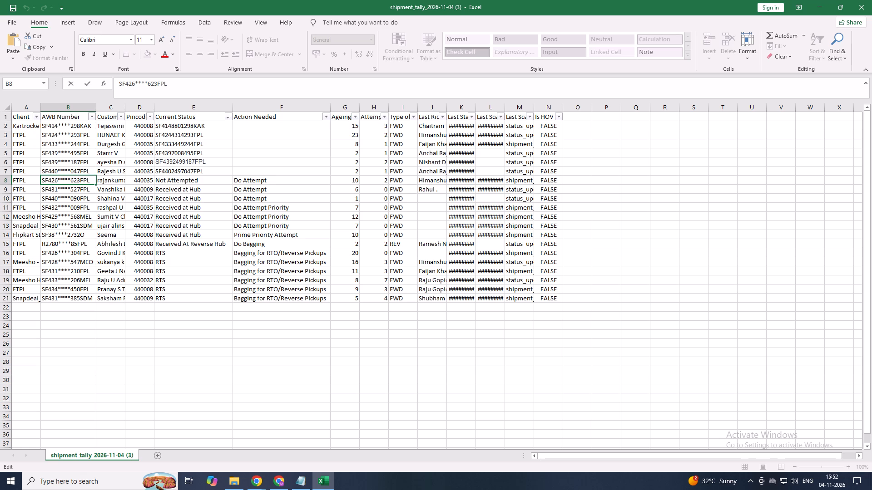
{"action": "double_click", "coordinate": [78, 180]}
{"action": "key", "text": "ctrl+c"}
{"action": "key", "text": "alt+Tab"}
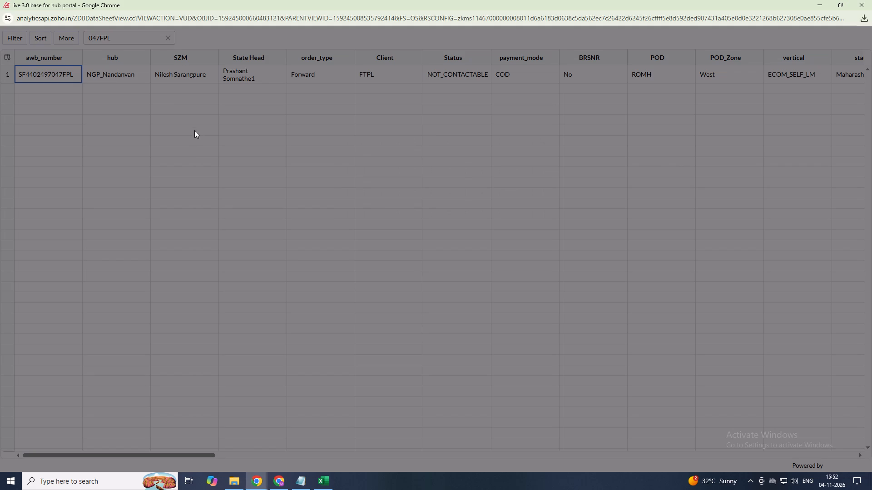
{"action": "double_click", "coordinate": [92, 39]}
{"action": "key", "text": "ctrl+v"}
{"action": "key", "text": "Return"}
{"action": "key", "text": "Return"}
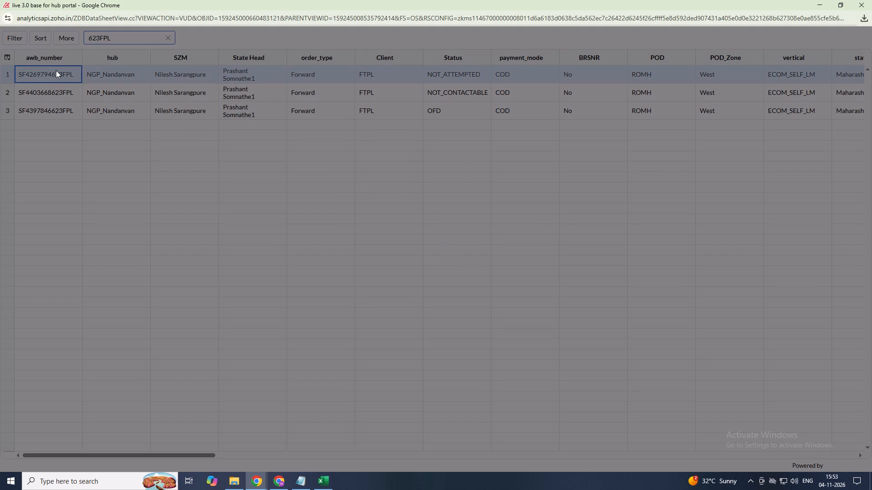
{"action": "left_click", "coordinate": [55, 73]}
{"action": "key", "text": "ctrl+c"}
{"action": "key", "text": "alt+Tab"}
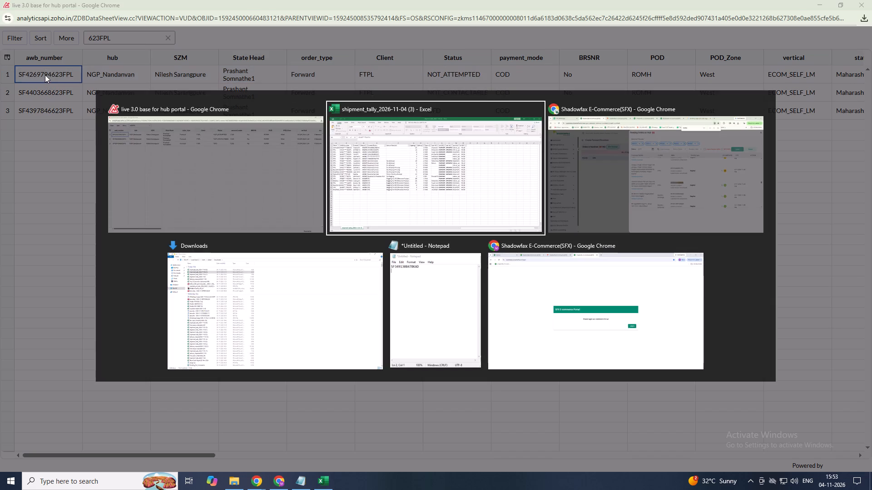
{"action": "left_click", "coordinate": [170, 180]}
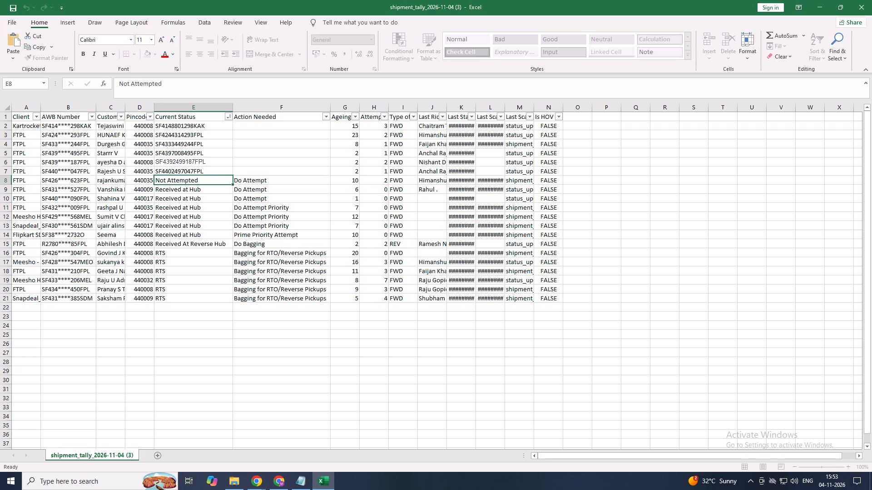
{"action": "key", "text": "Delete"}
{"action": "key", "text": "ctrl+v"}
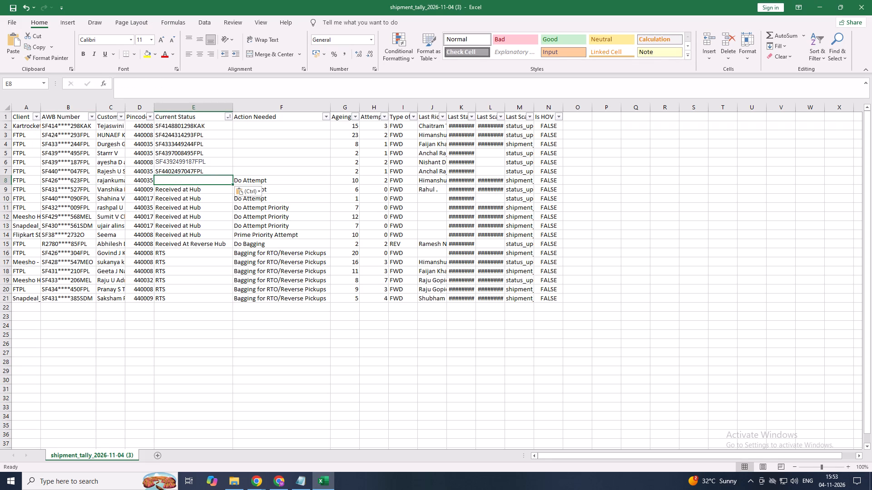
{"action": "key", "text": "Return"}
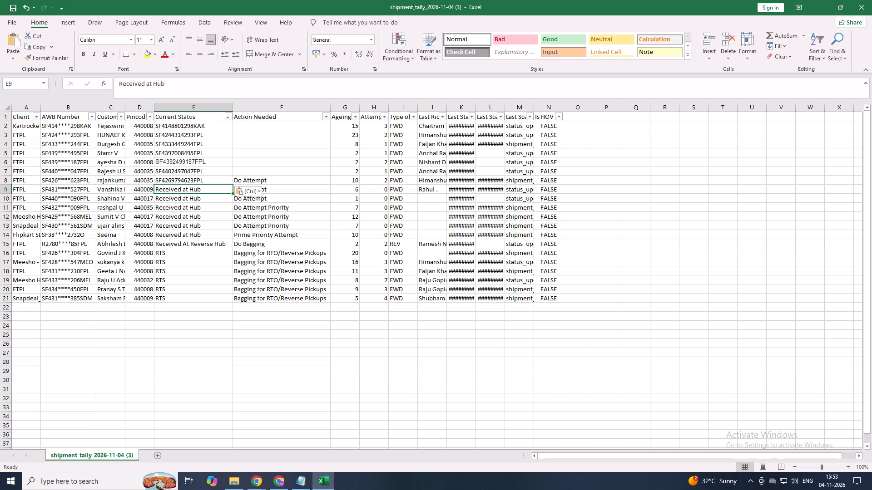
Clear the Current Status and Action Needed cells in rows 9 to 14.
{"action": "key", "text": "shift+Right"}
{"action": "key", "text": "shift+Down"}
{"action": "key", "text": "shift+Down"}
{"action": "key", "text": "shift+Down"}
{"action": "key", "text": "shift+Down"}
{"action": "key", "text": "shift+Down"}
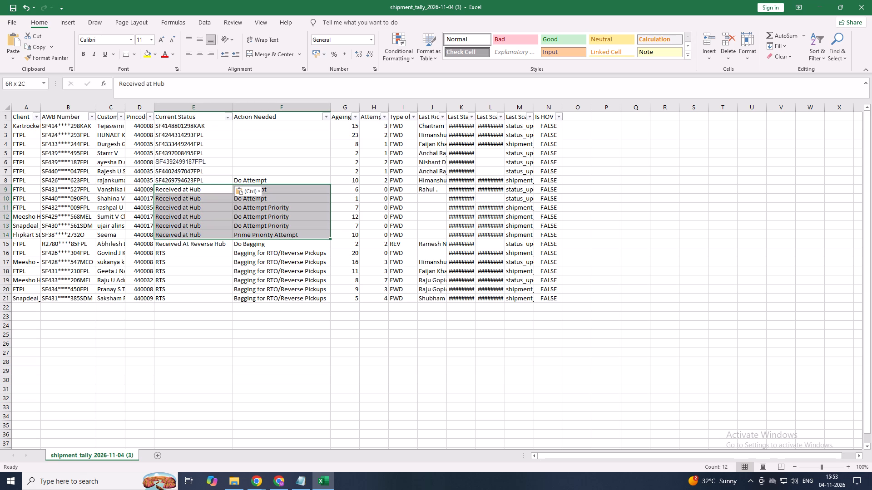
{"action": "key", "text": "Delete"}
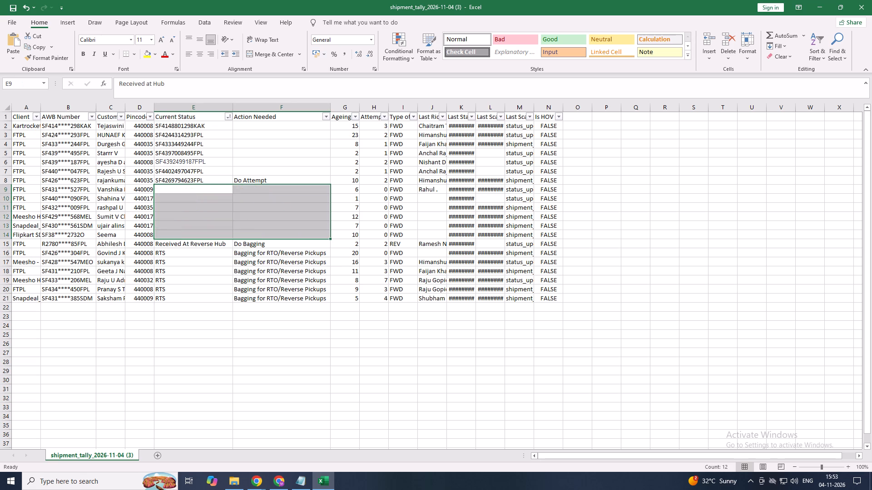
{"action": "triple_click", "coordinate": [79, 191]}
{"action": "double_click", "coordinate": [80, 191]}
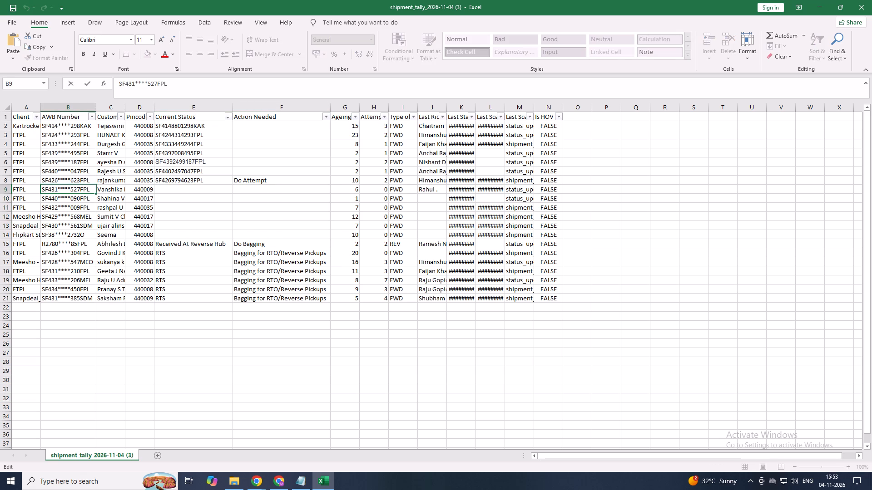
{"action": "left_click", "coordinate": [80, 190]}
{"action": "key", "text": "ctrl+c"}
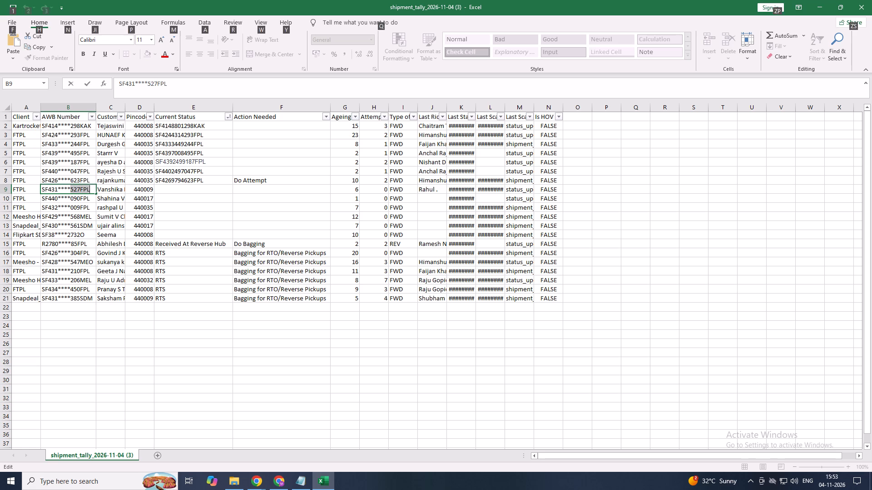
{"action": "key", "text": "alt+Tab"}
{"action": "key", "text": "alt+Tab"}
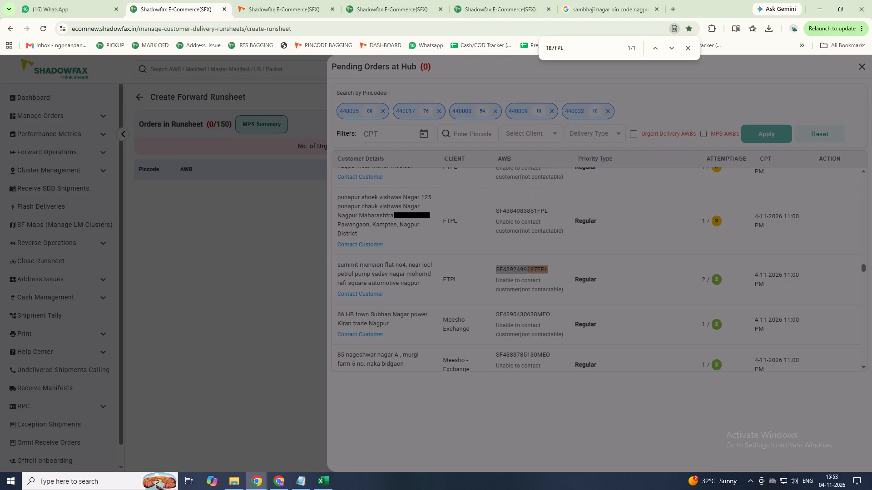
{"action": "double_click", "coordinate": [561, 45]}
{"action": "key", "text": "ctrl+v"}
{"action": "key", "text": "Return"}
{"action": "key", "text": "Return"}
{"action": "key", "text": "Return"}
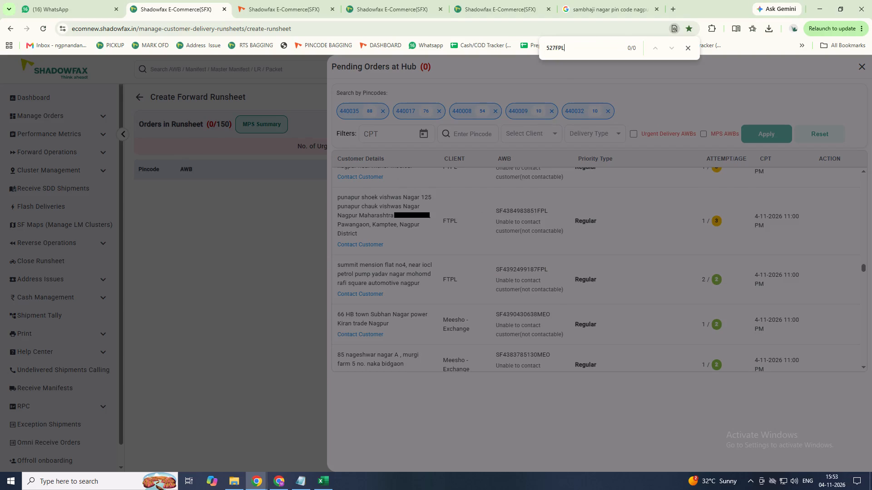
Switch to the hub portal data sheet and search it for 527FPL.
{"action": "key", "text": "alt+Tab"}
{"action": "key", "text": "alt+Tab"}
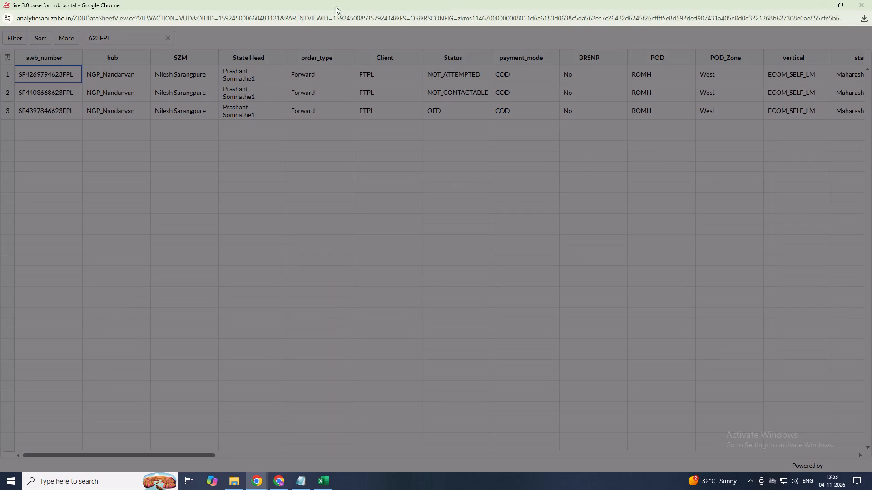
{"action": "left_click", "coordinate": [121, 37]}
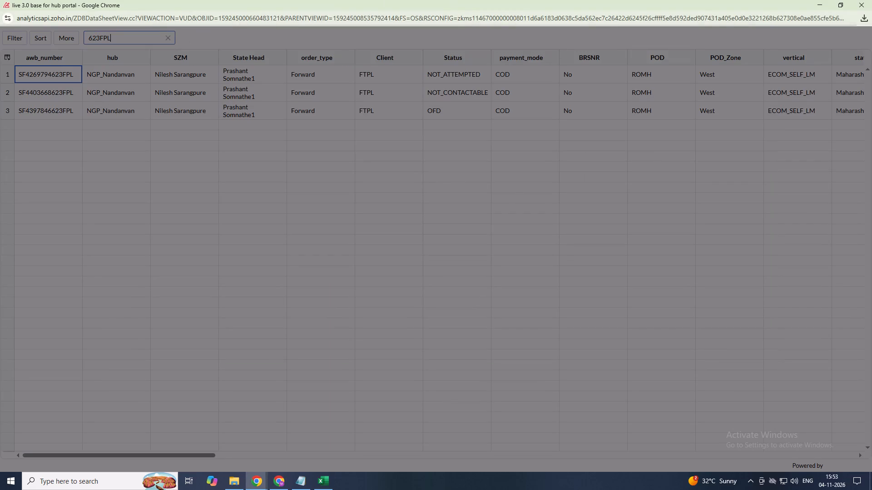
{"action": "triple_click", "coordinate": [120, 38]}
{"action": "key", "text": "ctrl+v"}
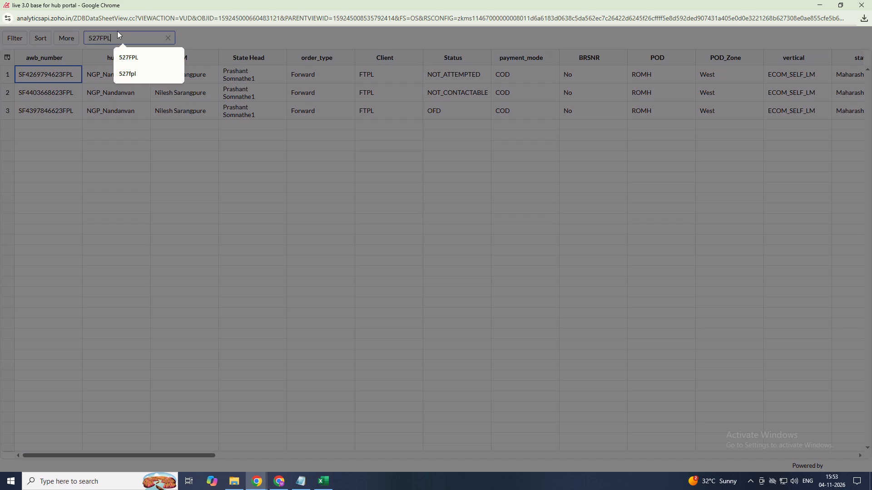
{"action": "key", "text": "Return"}
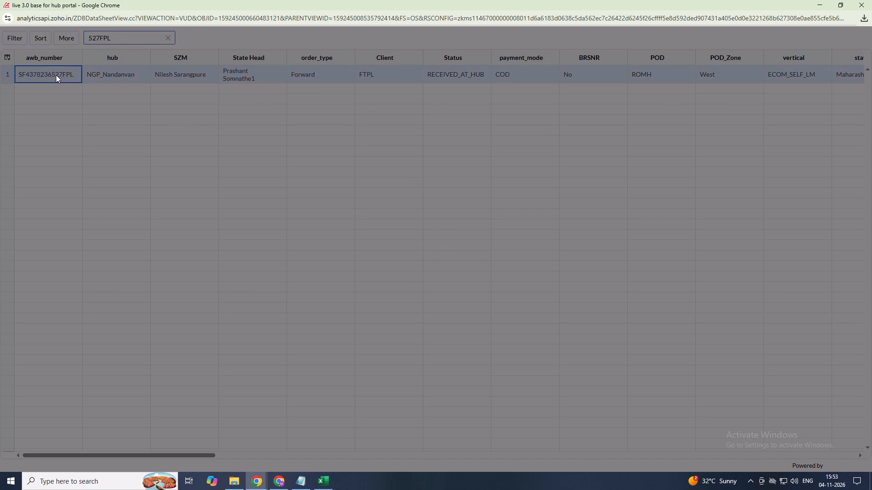
Switch to the Excel tally and widen the Customer Name column to fit its contents.
{"action": "key", "text": "alt+Tab"}
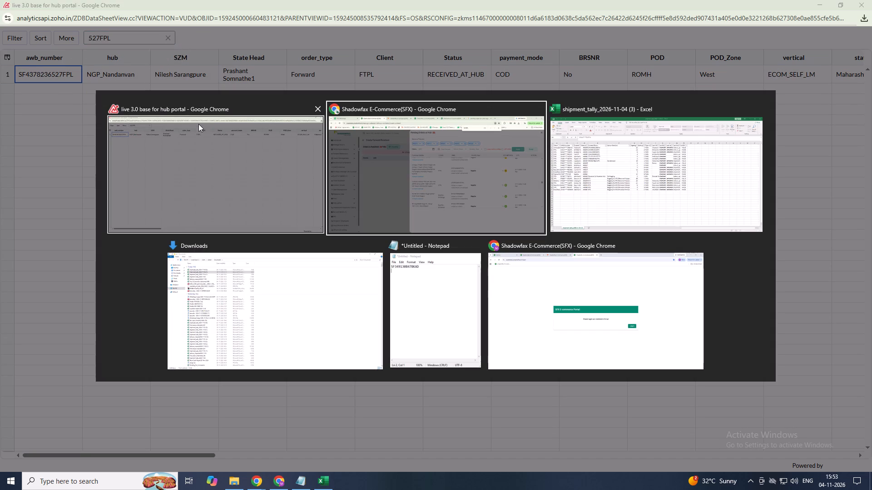
{"action": "key", "text": "alt+Tab"}
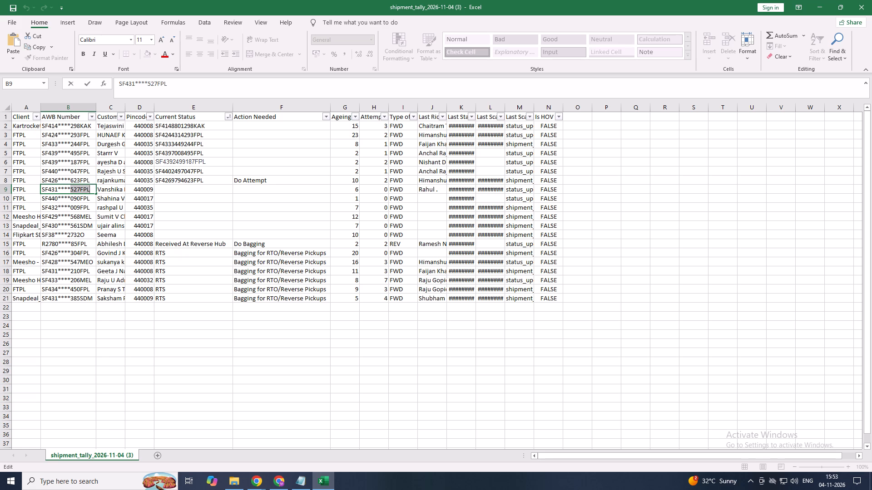
{"action": "triple_click", "coordinate": [123, 108]}
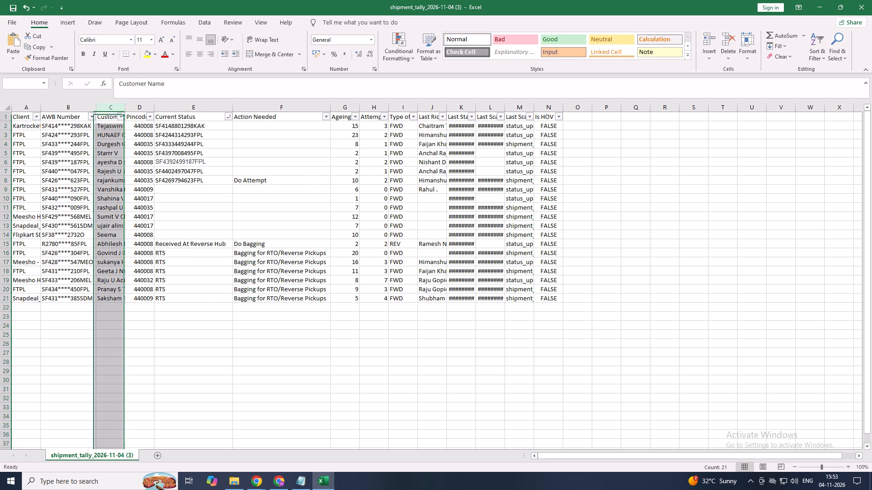
{"action": "left_click", "coordinate": [213, 308]}
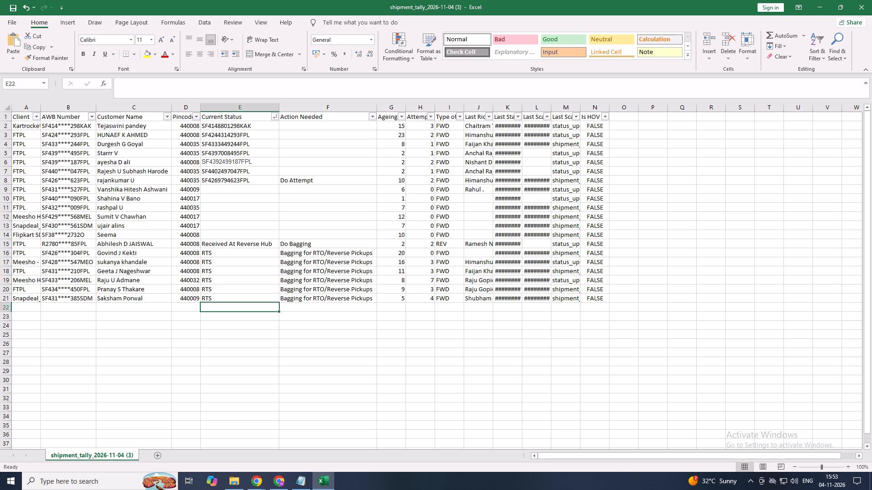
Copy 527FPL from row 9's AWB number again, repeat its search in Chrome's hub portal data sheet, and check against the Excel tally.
{"action": "left_click", "coordinate": [78, 189]}
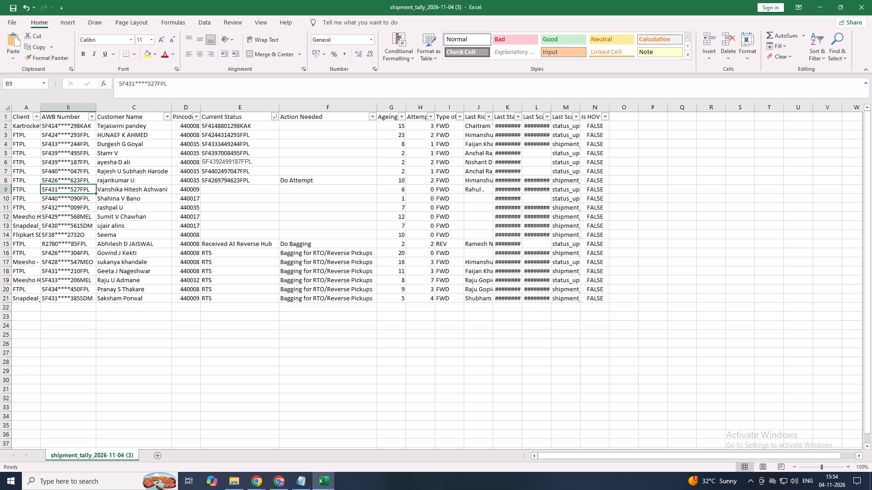
{"action": "double_click", "coordinate": [79, 189]}
{"action": "triple_click", "coordinate": [79, 188]}
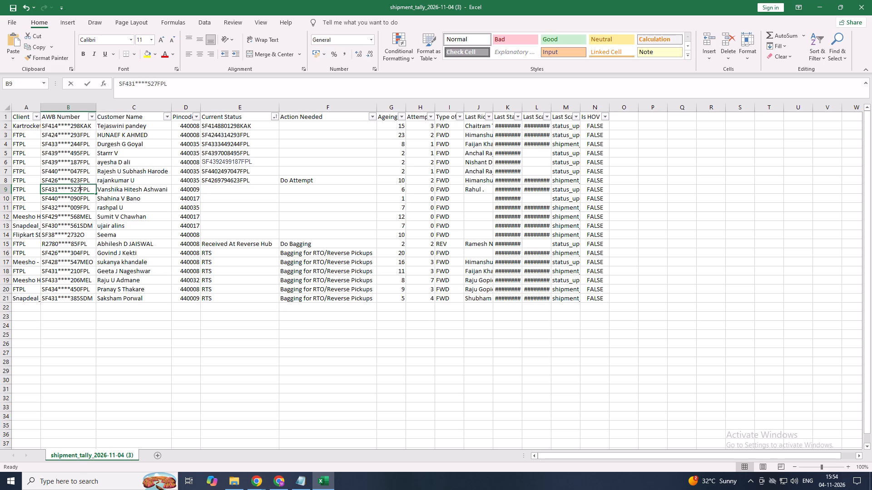
{"action": "left_click", "coordinate": [79, 188]}
{"action": "key", "text": "ctrl+c"}
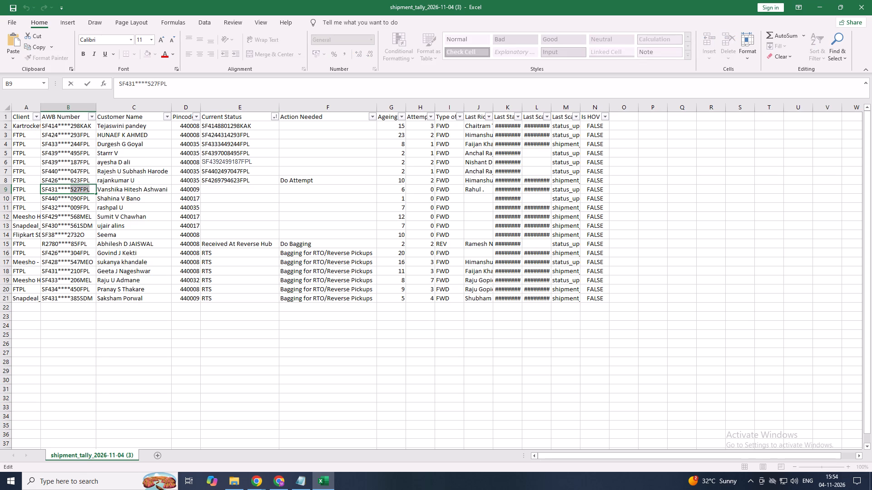
{"action": "key", "text": "alt+Tab"}
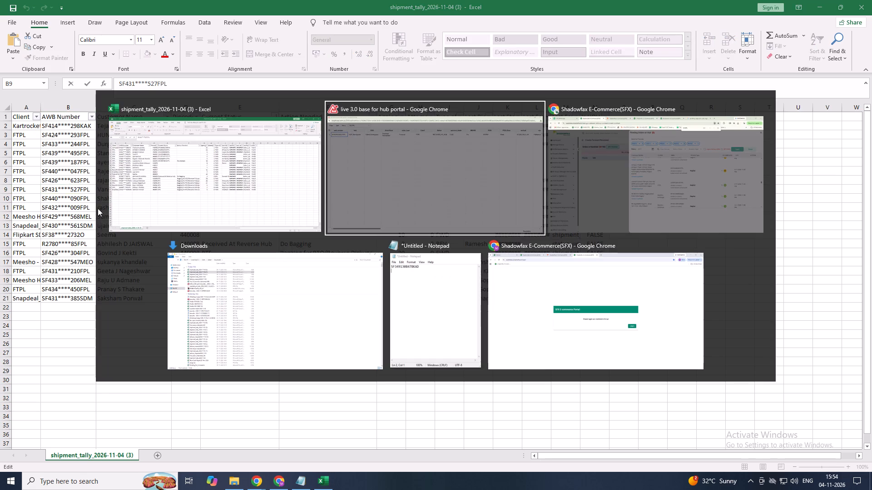
{"action": "double_click", "coordinate": [94, 38]}
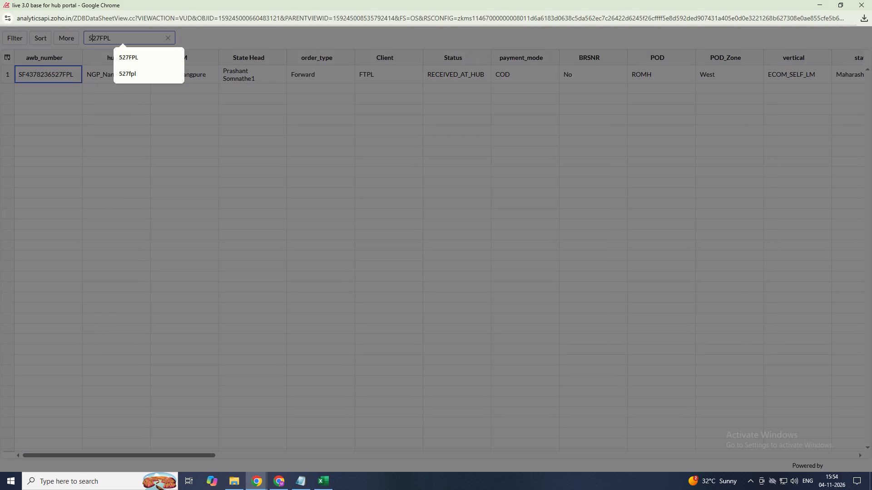
{"action": "key", "text": "ctrl+v"}
{"action": "key", "text": "Return"}
{"action": "key", "text": "Return"}
{"action": "key", "text": "Return"}
{"action": "key", "text": "Return"}
{"action": "key", "text": "alt+Tab"}
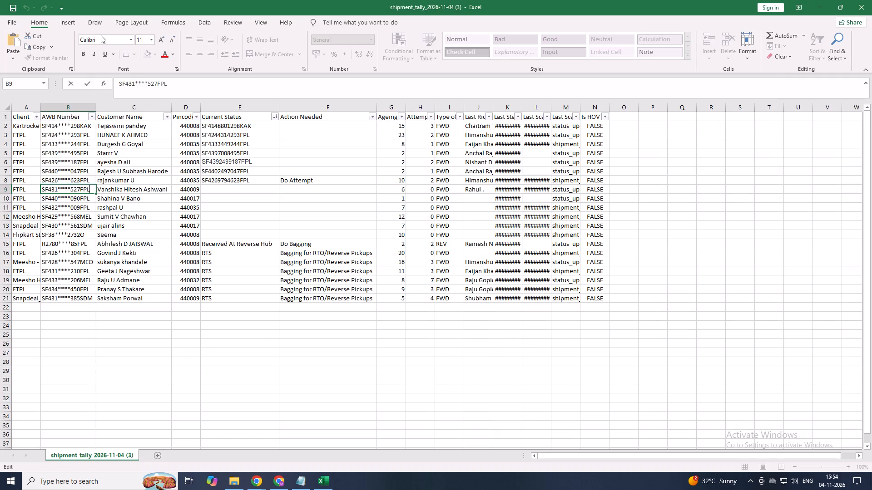
{"action": "key", "text": "alt+Tab"}
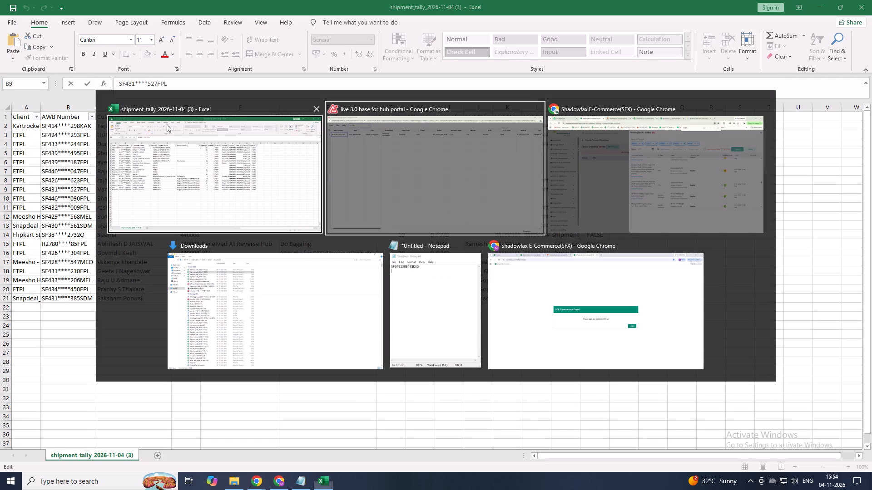
Switch to the pending orders at hub in Chrome and search them again for 527FPL.
{"action": "key", "text": "alt+Tab"}
{"action": "double_click", "coordinate": [561, 48]}
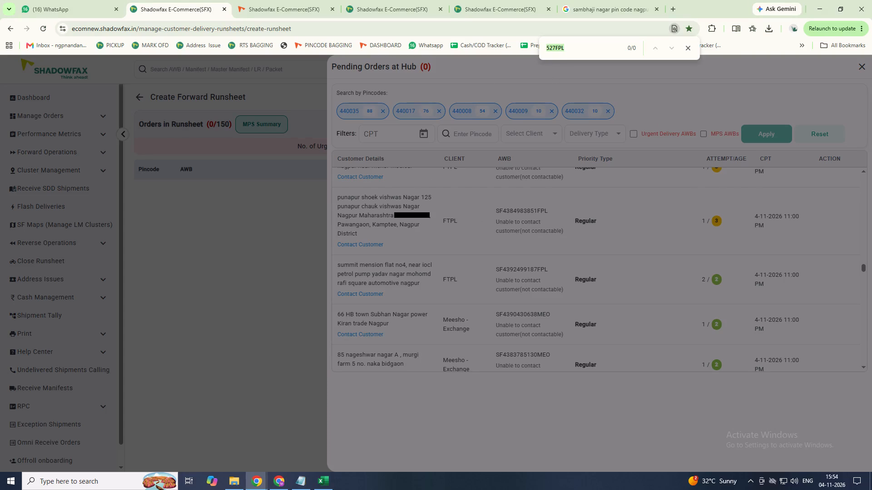
{"action": "key", "text": "ctrl+v"}
{"action": "key", "text": "Return"}
Refresh the Total Pending to Scan figure on the Shipment Tally page.
{"action": "left_click", "coordinate": [366, 8]}
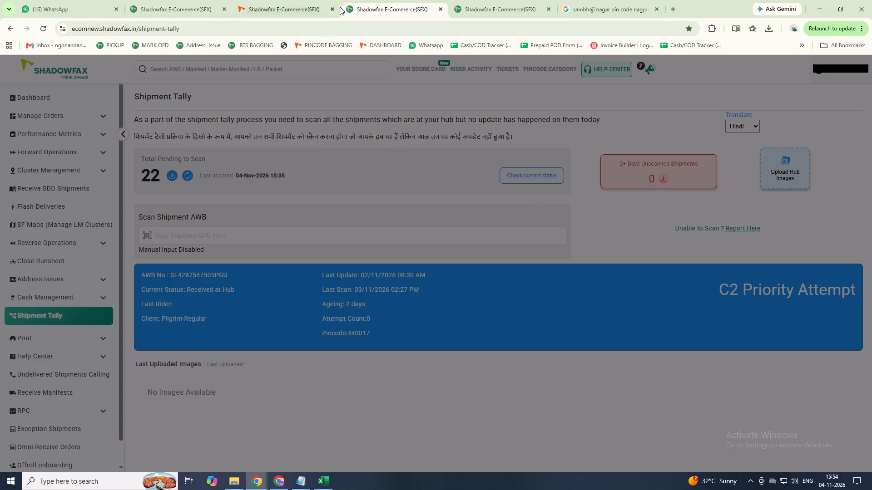
{"action": "left_click", "coordinate": [185, 177]}
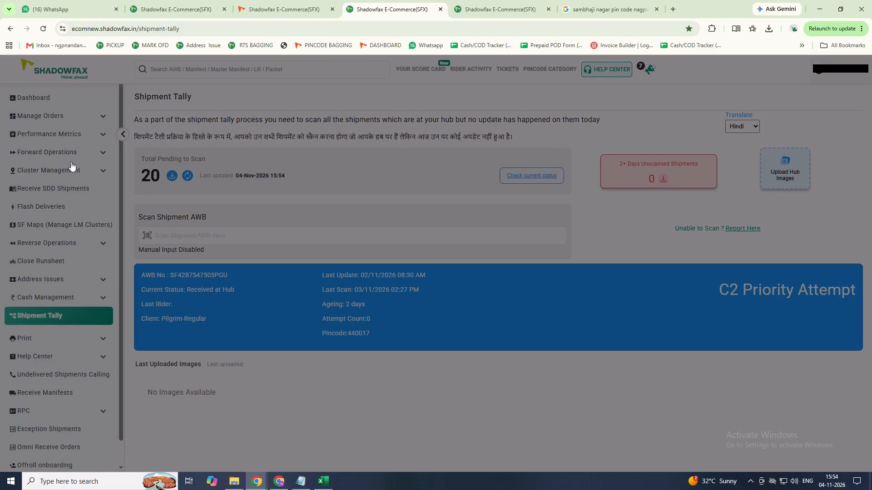
Open the Live Dashboard under Performance Metrics.
{"action": "left_click", "coordinate": [49, 112]}
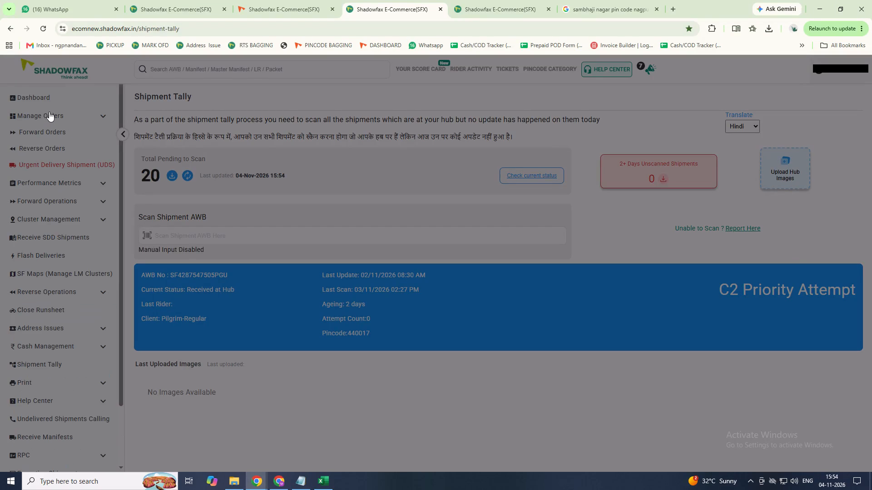
{"action": "left_click", "coordinate": [50, 131]}
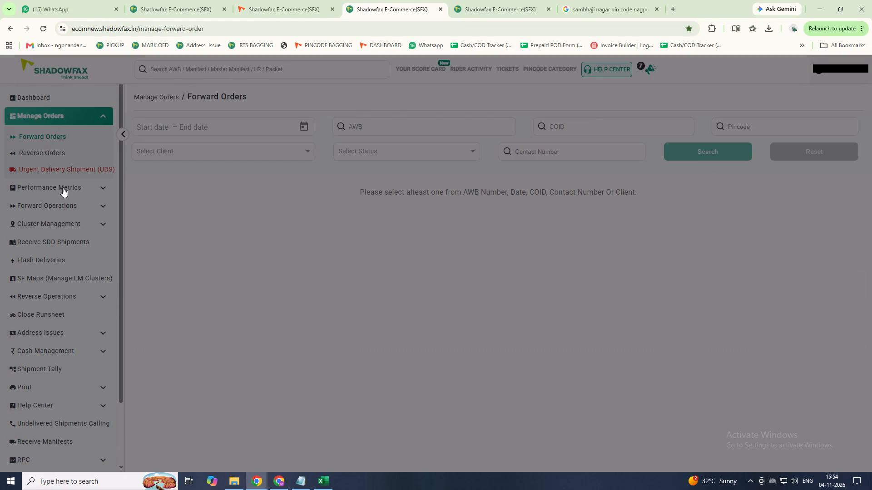
{"action": "left_click", "coordinate": [61, 189]}
{"action": "double_click", "coordinate": [50, 148]}
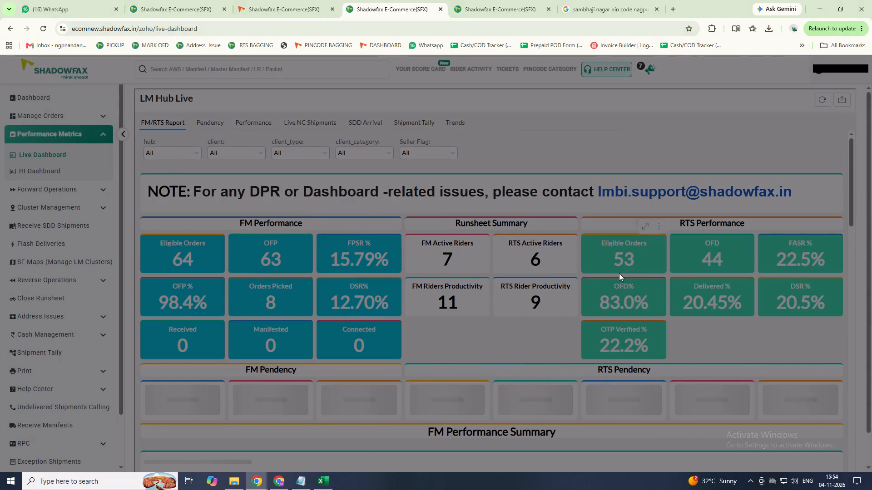
Open the underlying data of the RTS Performance Eligible Orders card and maximize its window.
{"action": "double_click", "coordinate": [658, 226]}
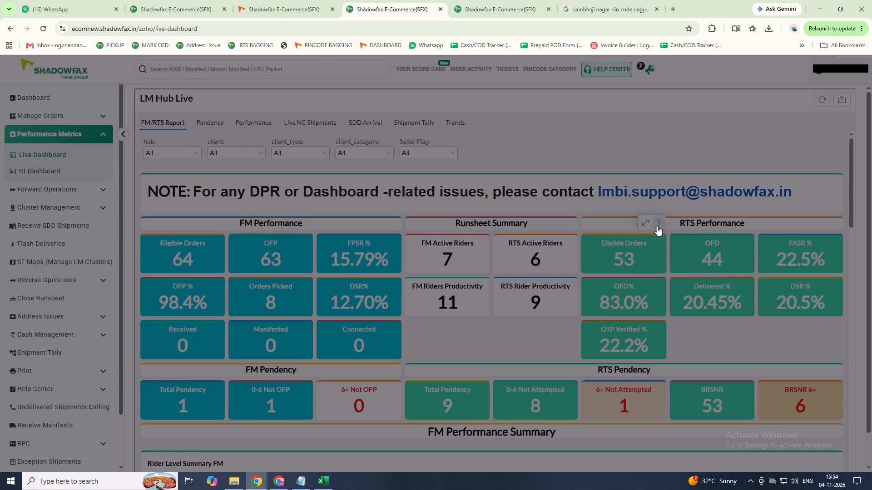
{"action": "left_click", "coordinate": [655, 225]}
{"action": "double_click", "coordinate": [642, 241]}
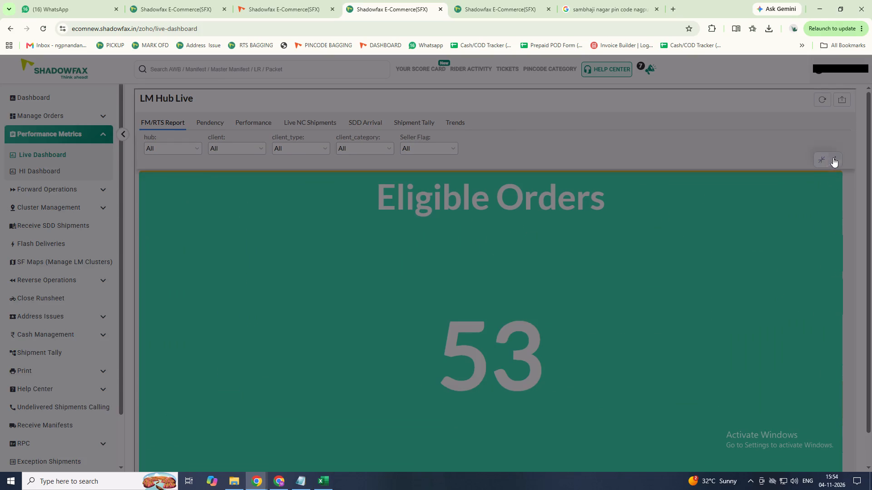
{"action": "left_click", "coordinate": [834, 167]}
{"action": "left_click", "coordinate": [835, 162]}
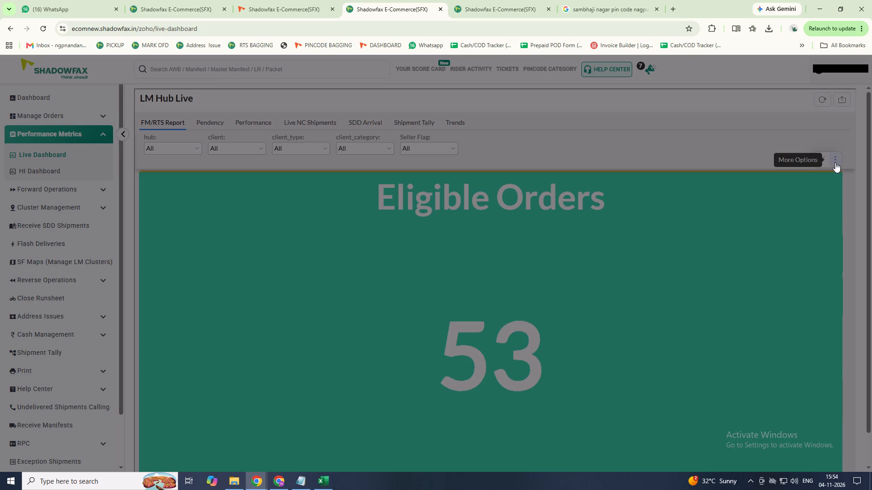
{"action": "left_click", "coordinate": [826, 179]}
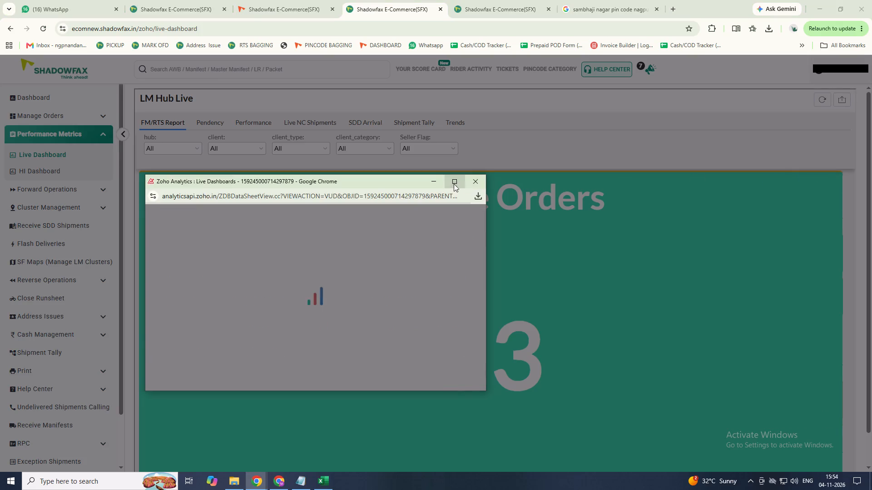
{"action": "double_click", "coordinate": [454, 184]}
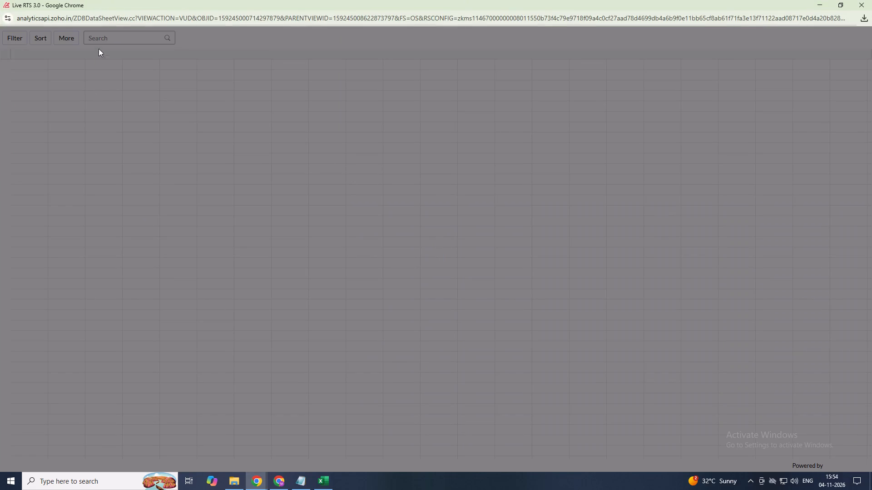
{"action": "double_click", "coordinate": [105, 38]}
{"action": "key", "text": "ctrl+v"}
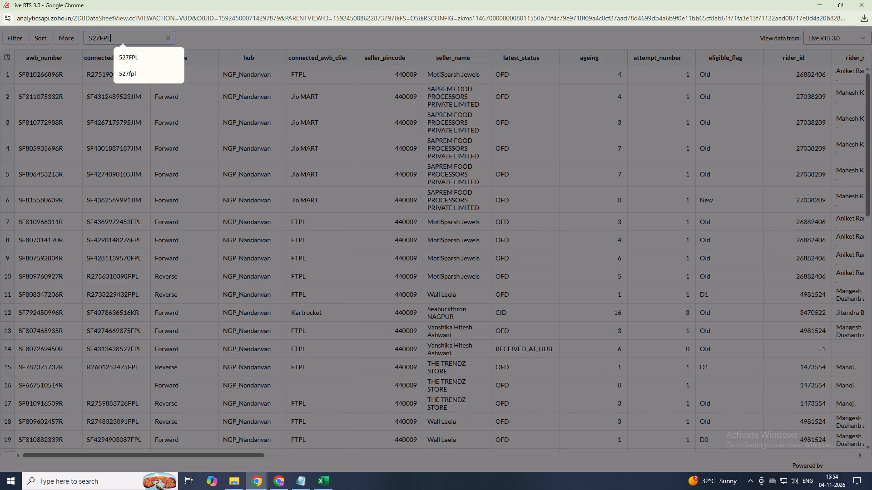
{"action": "key", "text": "Return"}
{"action": "left_click", "coordinate": [144, 117]}
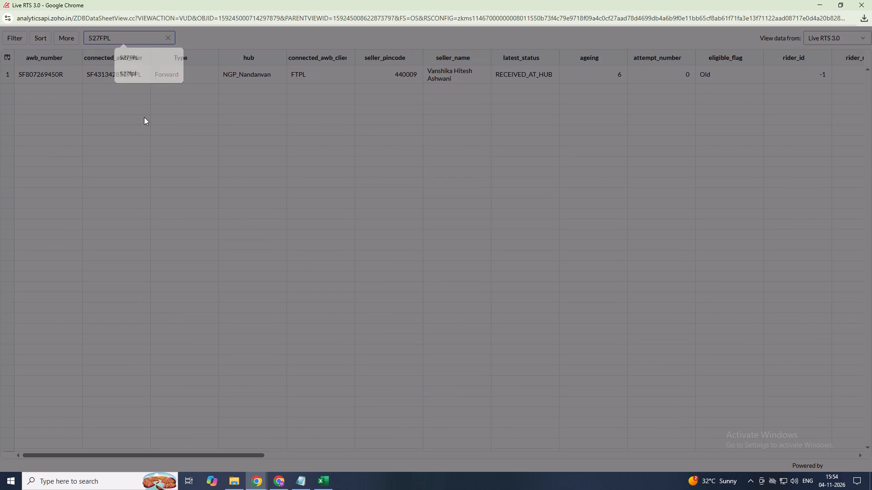
{"action": "left_click", "coordinate": [129, 78]}
{"action": "left_click", "coordinate": [128, 78]}
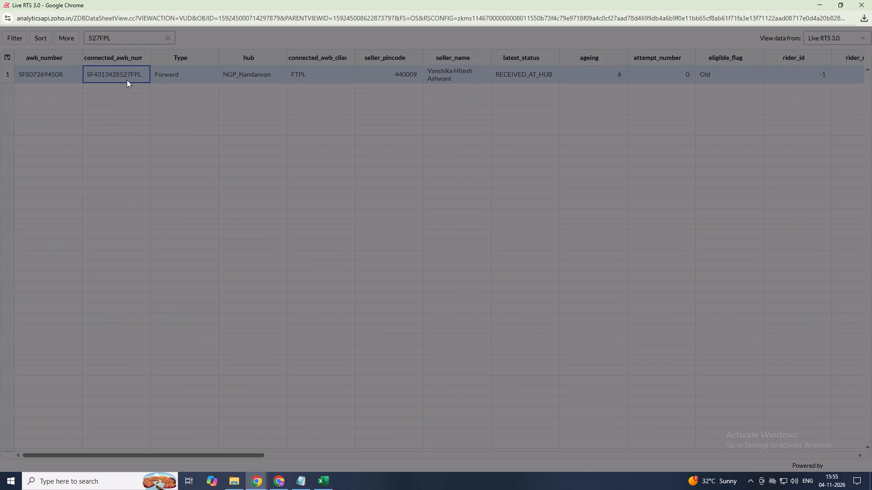
{"action": "key", "text": "ctrl+c"}
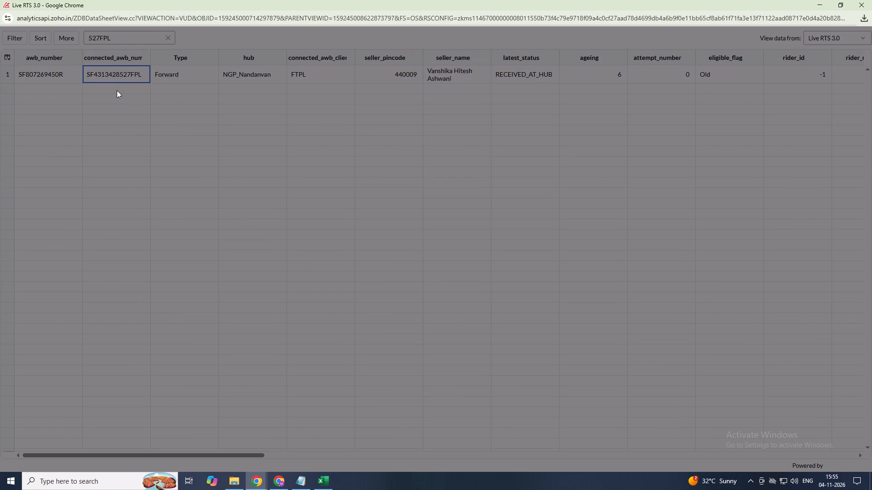
{"action": "key", "text": "alt+Tab"}
{"action": "key", "text": "alt+Tab"}
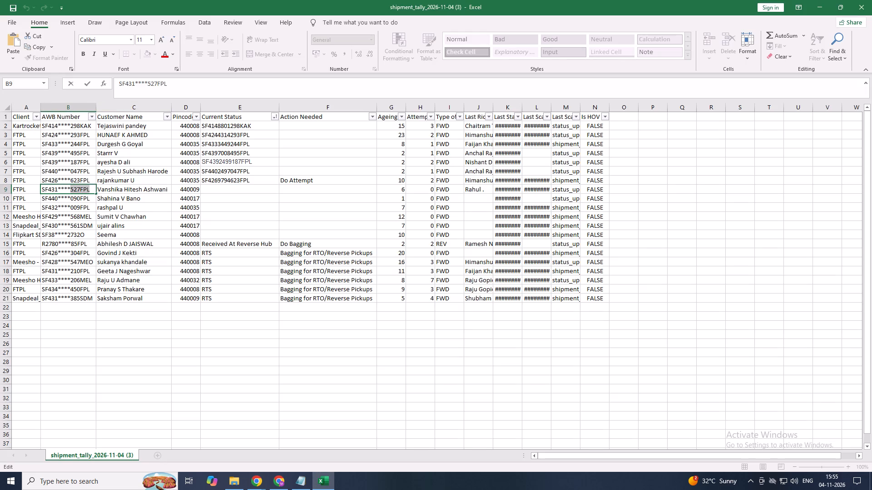
{"action": "left_click", "coordinate": [209, 189]}
{"action": "key", "text": "ctrl+v"}
{"action": "key", "text": "Return"}
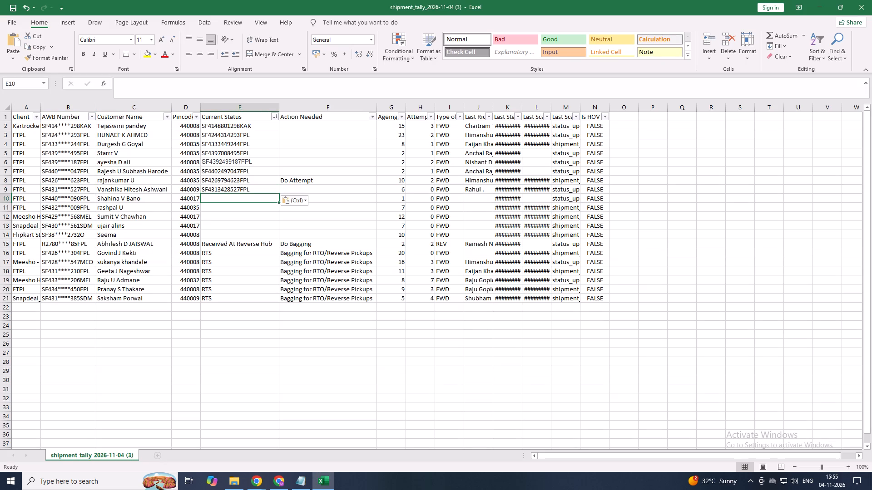
{"action": "triple_click", "coordinate": [75, 199]}
{"action": "double_click", "coordinate": [79, 200]}
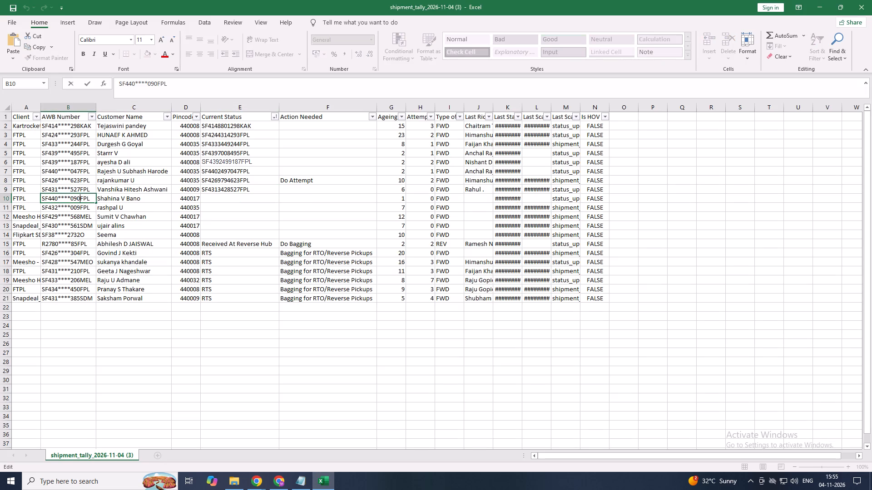
{"action": "triple_click", "coordinate": [81, 200]}
{"action": "left_click", "coordinate": [81, 199]}
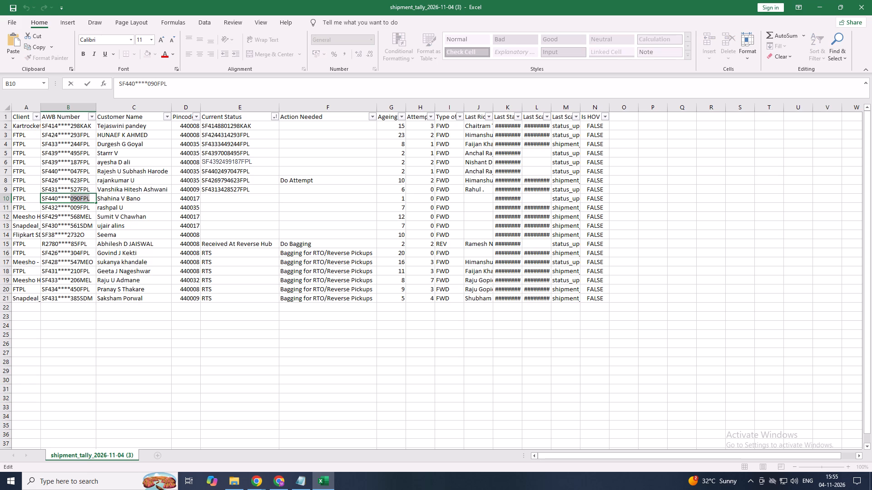
{"action": "key", "text": "ctrl+c"}
{"action": "key", "text": "alt+Tab"}
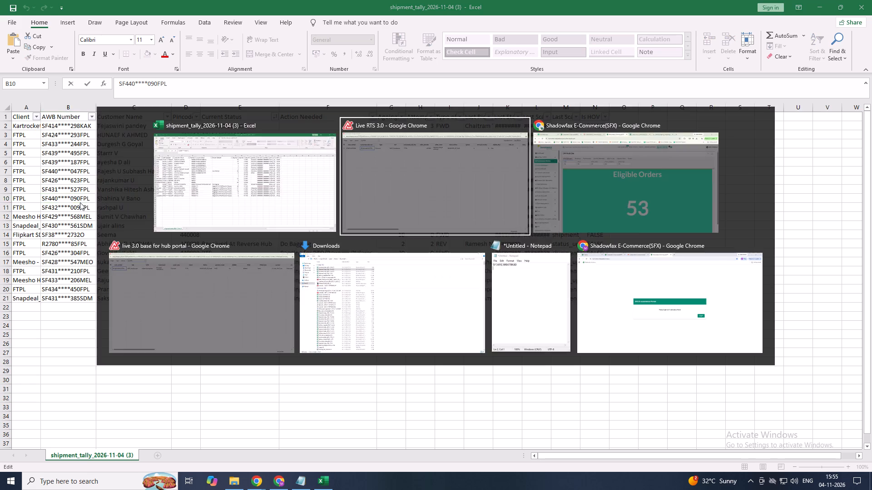
{"action": "double_click", "coordinate": [99, 34]}
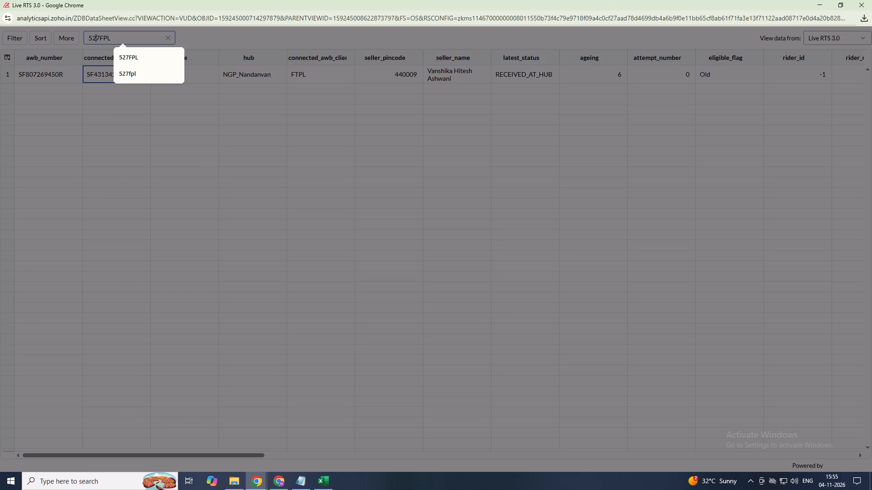
{"action": "left_click_drag", "start_coordinate": [100, 31], "coordinate": [101, 36]}
{"action": "triple_click", "coordinate": [101, 34]}
{"action": "triple_click", "coordinate": [101, 36]}
{"action": "key", "text": "ctrl+v"}
{"action": "key", "text": "Return"}
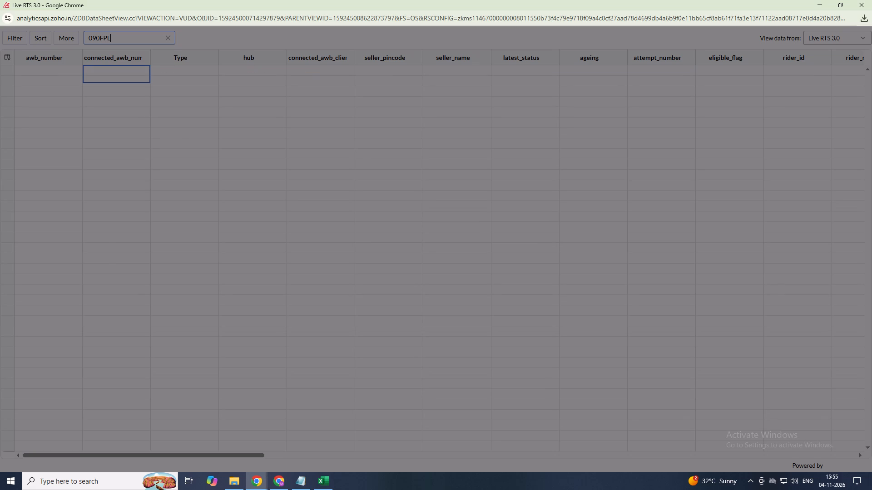
{"action": "key", "text": "alt+Tab"}
{"action": "key", "text": "alt+Tab"}
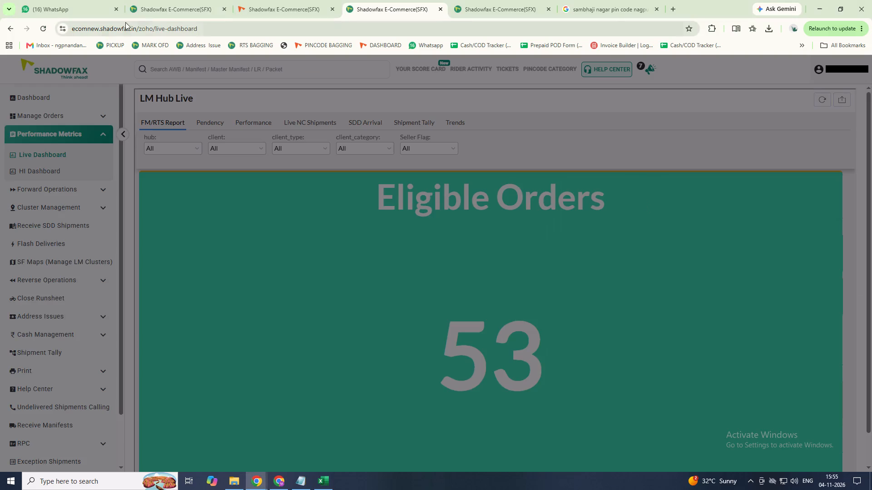
{"action": "left_click", "coordinate": [159, 5]}
{"action": "triple_click", "coordinate": [565, 49]}
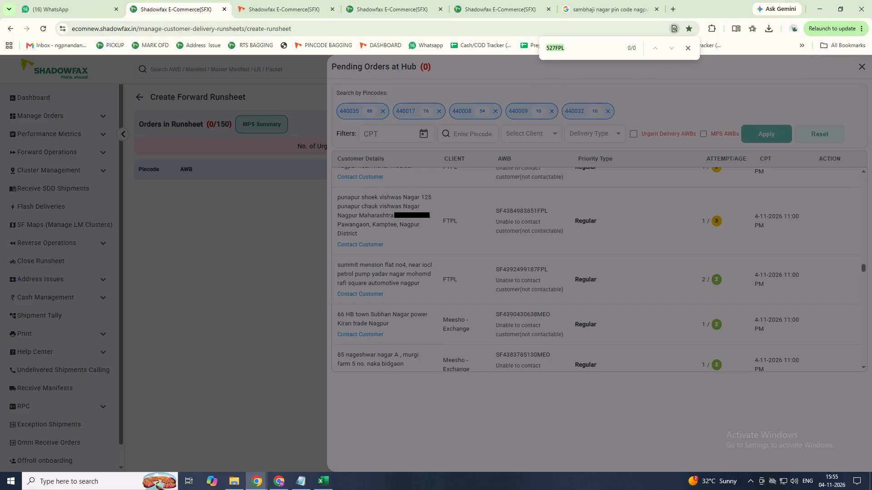
{"action": "key", "text": "ctrl+v"}
{"action": "key", "text": "Return"}
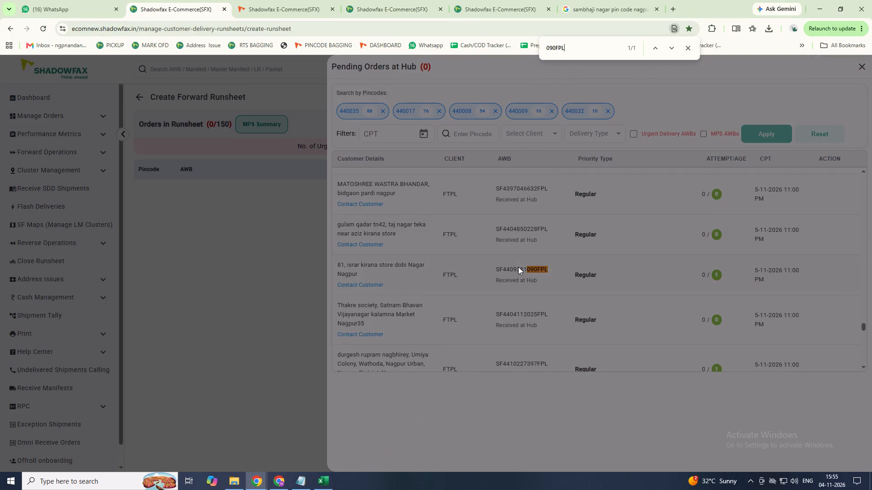
{"action": "left_click", "coordinate": [520, 270]}
{"action": "triple_click", "coordinate": [521, 270]}
{"action": "key", "text": "ctrl+c"}
{"action": "key", "text": "alt+Tab"}
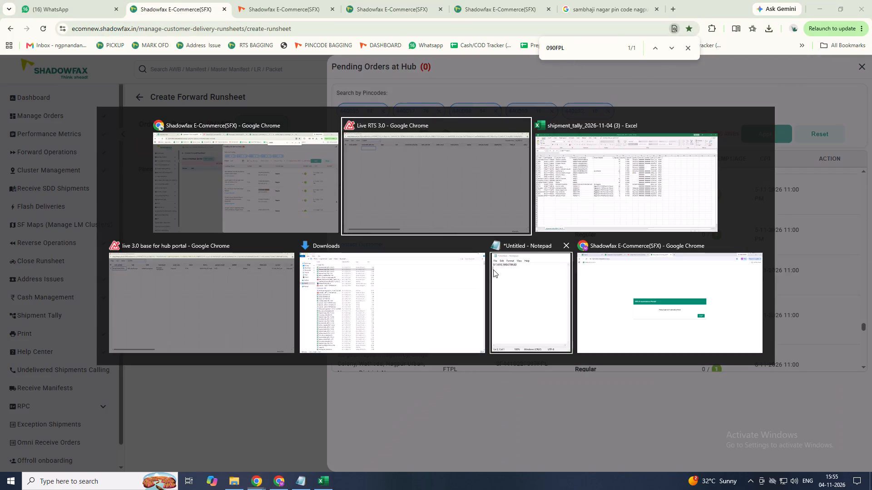
{"action": "key", "text": "alt+Tab"}
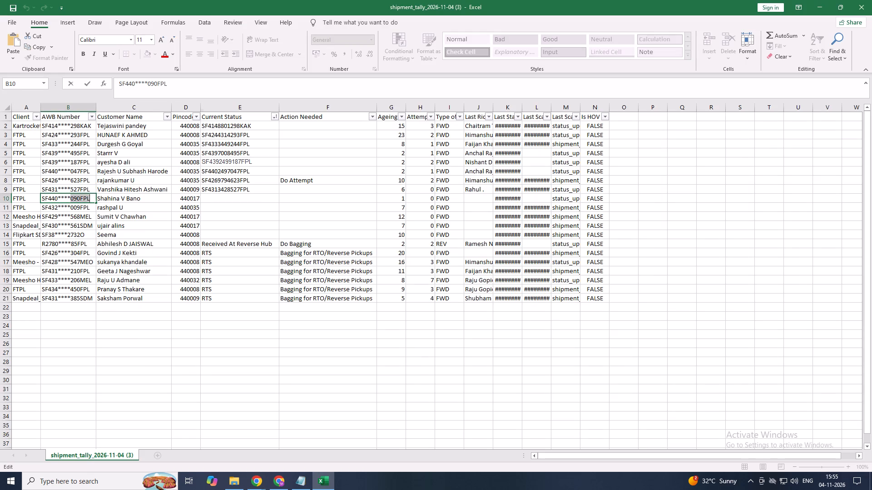
{"action": "left_click", "coordinate": [228, 196]}
{"action": "key", "text": "ctrl+v"}
{"action": "key", "text": "Return"}
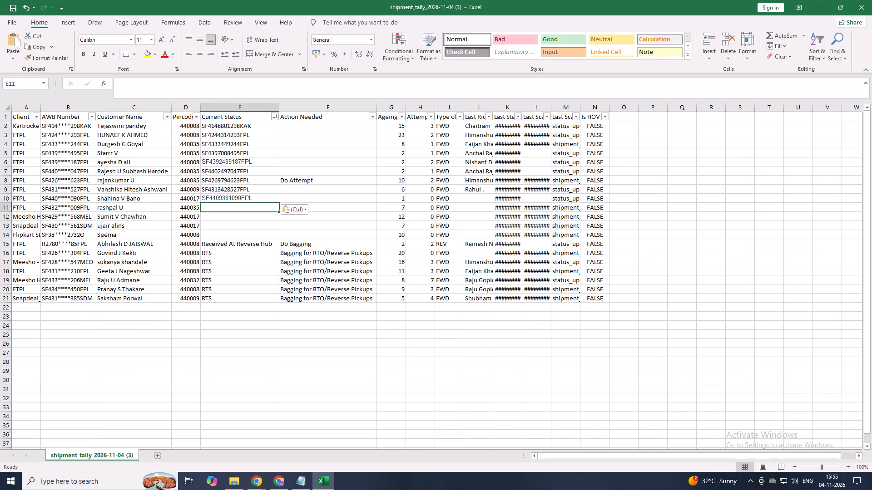
{"action": "double_click", "coordinate": [79, 205]}
{"action": "triple_click", "coordinate": [80, 206]}
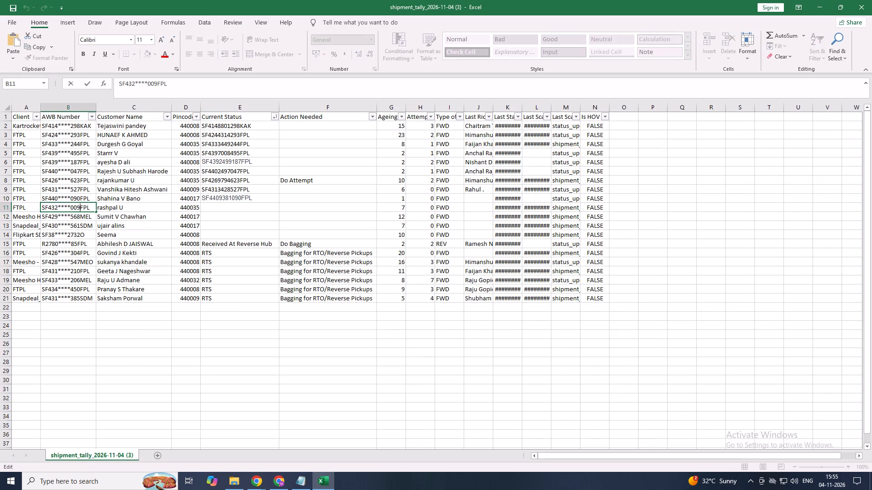
{"action": "left_click", "coordinate": [81, 206]}
{"action": "key", "text": "ctrl+c"}
{"action": "key", "text": "alt+Tab"}
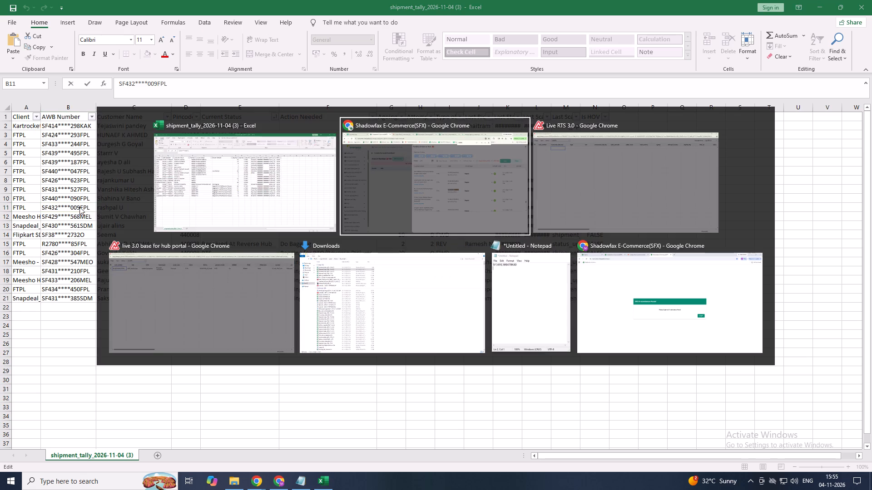
{"action": "triple_click", "coordinate": [554, 49]}
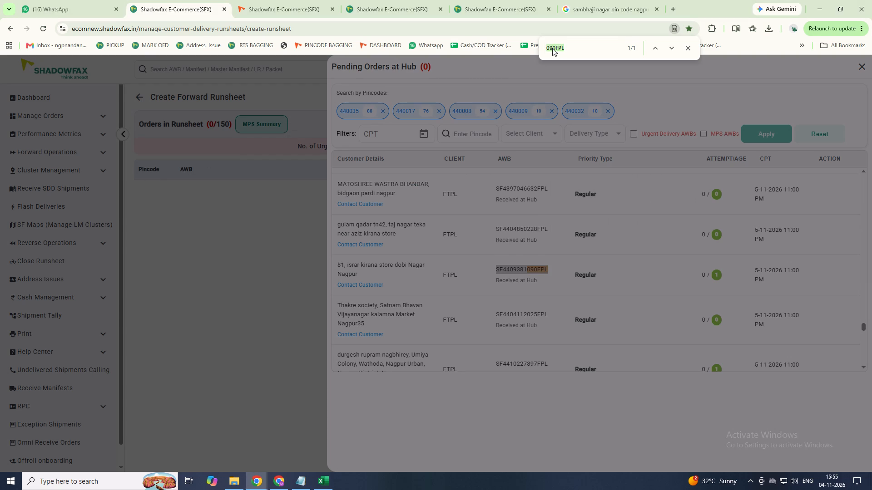
{"action": "key", "text": "ctrl+v"}
{"action": "key", "text": "Return"}
{"action": "triple_click", "coordinate": [519, 268]}
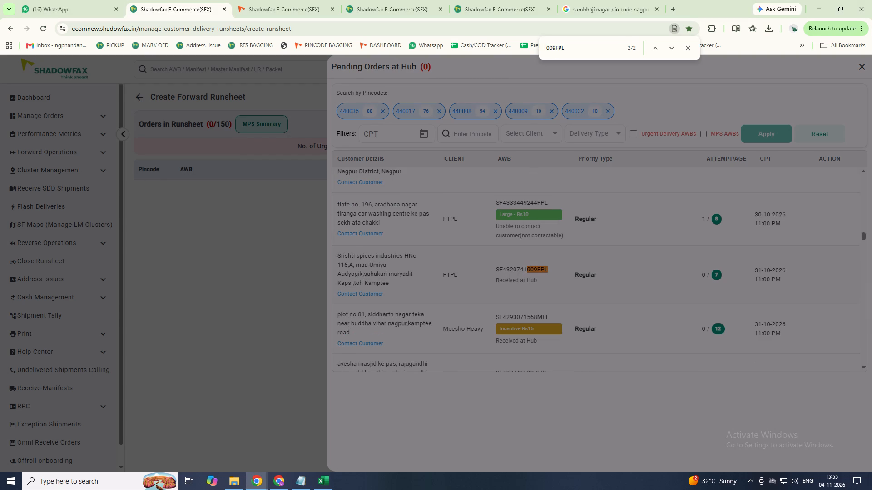
{"action": "key", "text": "ctrl+c"}
{"action": "key", "text": "alt+Tab"}
{"action": "left_click", "coordinate": [230, 209]}
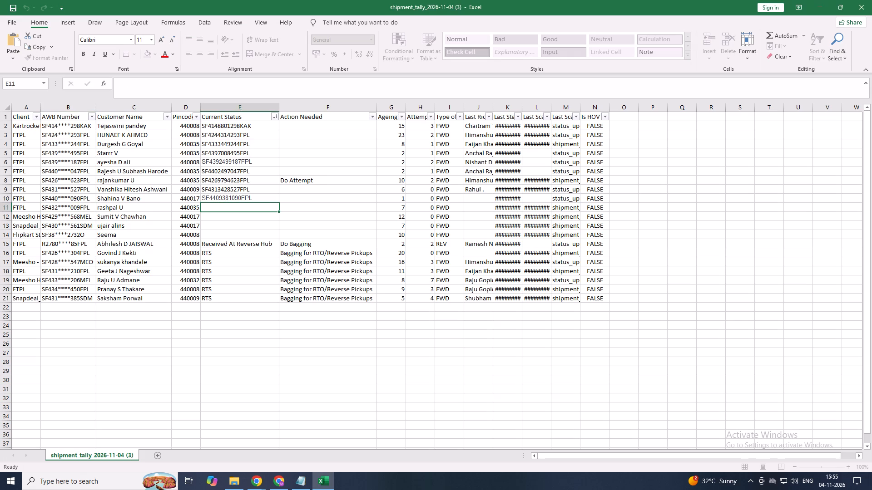
{"action": "key", "text": "ctrl+v"}
{"action": "key", "text": "Return"}
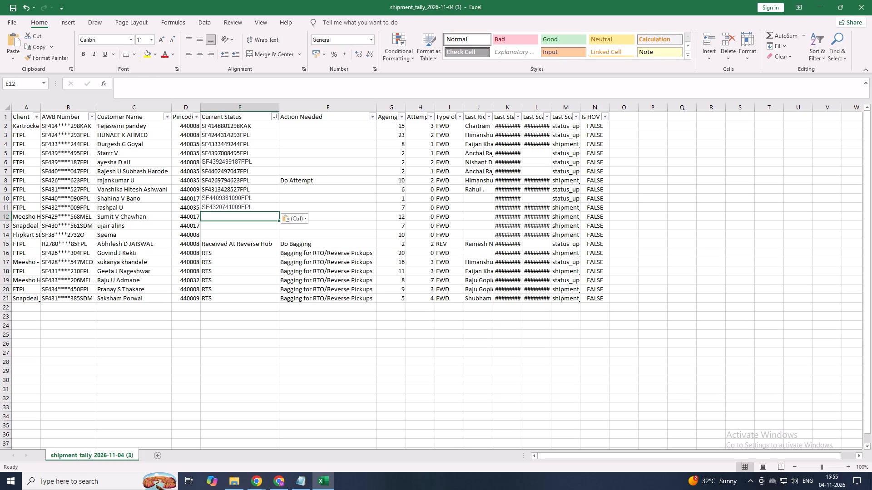
Copy the ending 568MEL from row 12's AWB number and search for it in Chrome's pending orders at hub.
{"action": "triple_click", "coordinate": [76, 215]}
{"action": "left_click", "coordinate": [75, 215]}
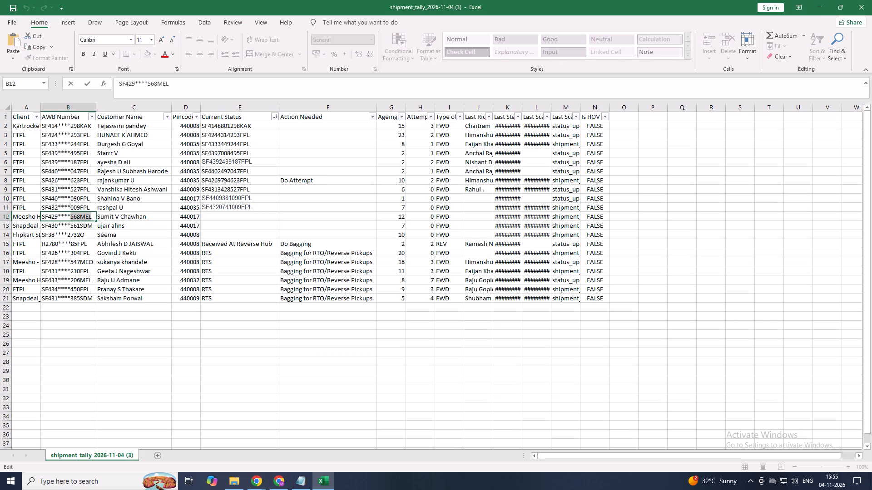
{"action": "key", "text": "ctrl+c"}
{"action": "key", "text": "alt+Tab"}
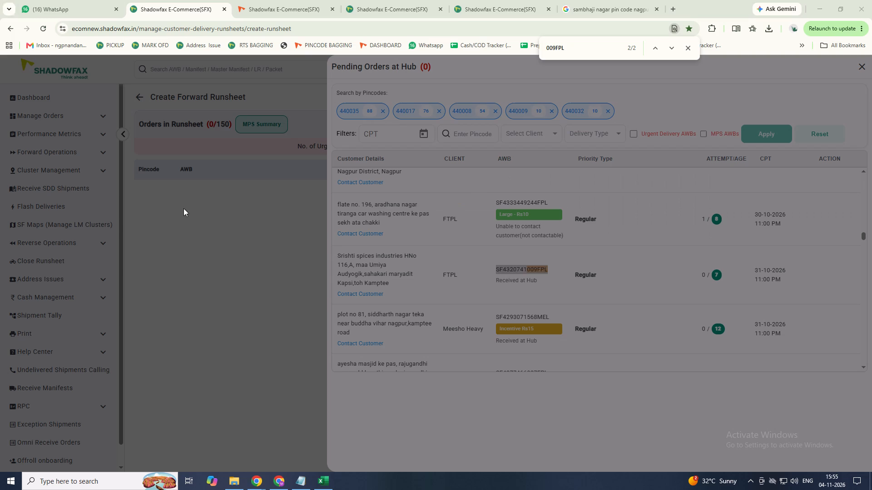
{"action": "double_click", "coordinate": [578, 53]}
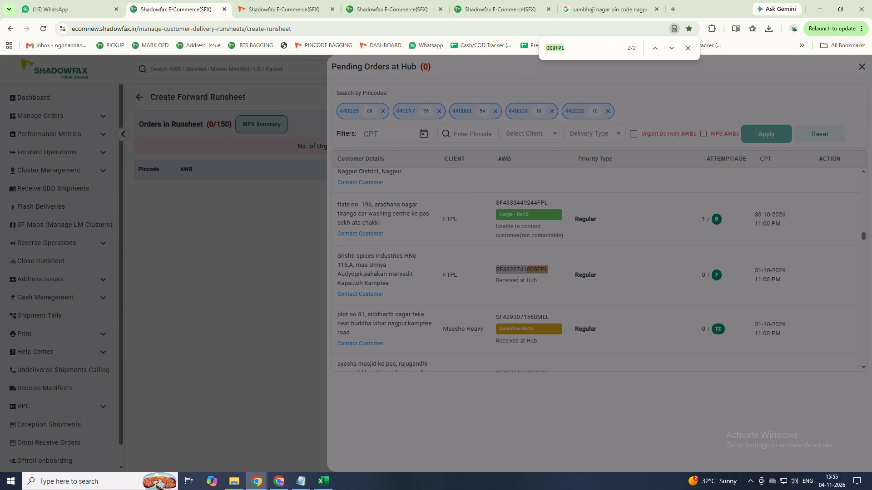
{"action": "key", "text": "ctrl+v"}
{"action": "key", "text": "Return"}
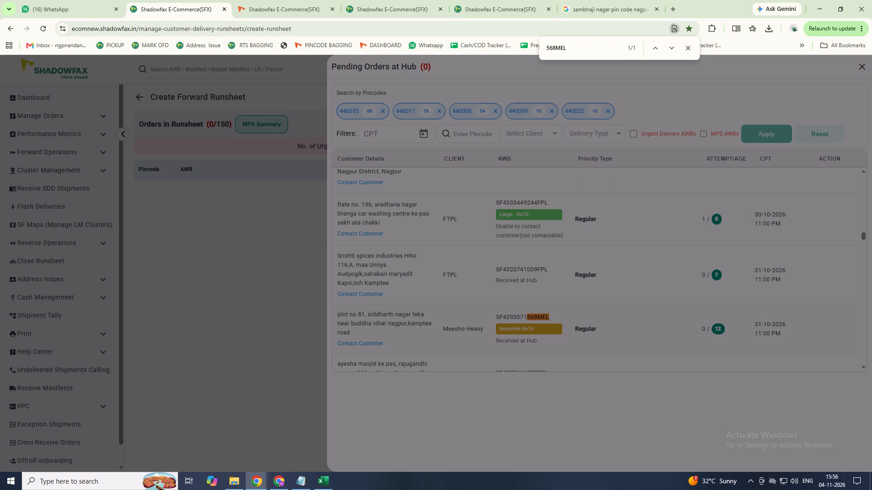
{"action": "double_click", "coordinate": [517, 317]}
{"action": "key", "text": "ctrl+c"}
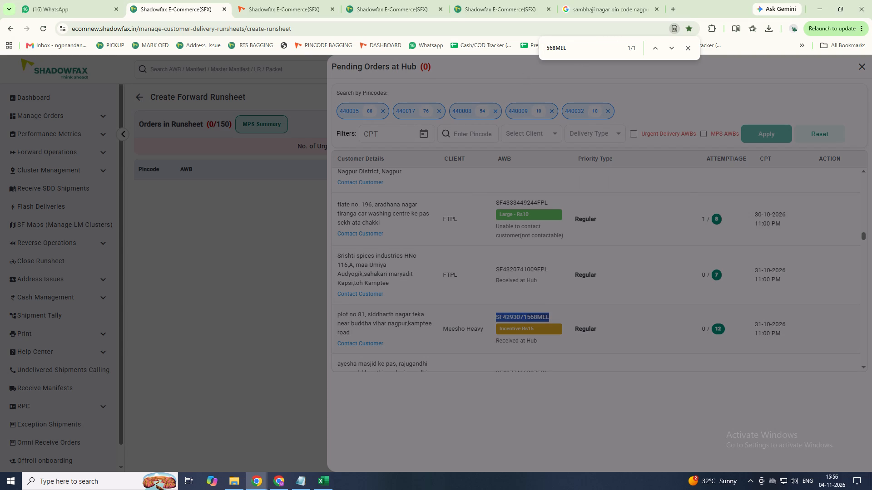
{"action": "key", "text": "alt+Tab"}
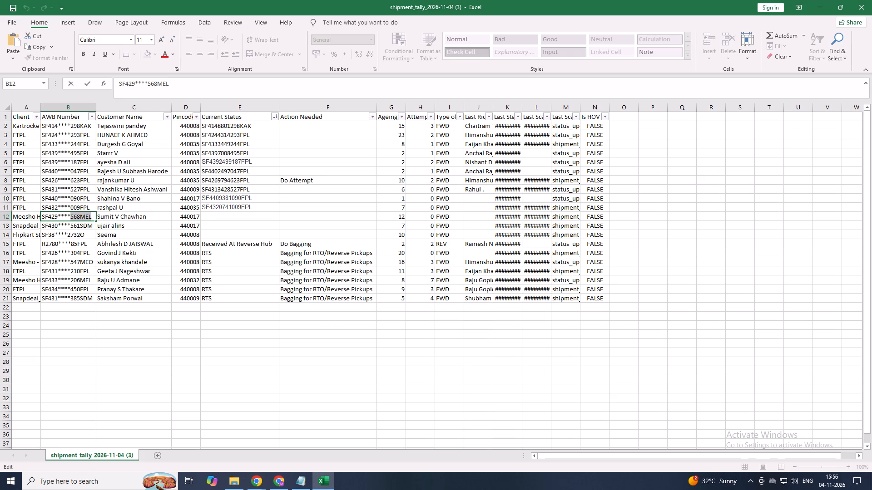
{"action": "left_click", "coordinate": [246, 216]}
{"action": "key", "text": "ctrl+v"}
{"action": "key", "text": "Return"}
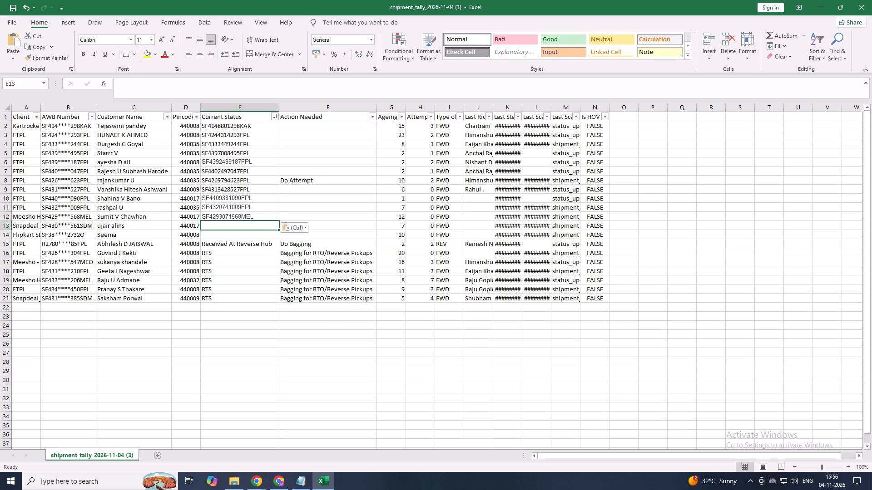
Copy the ending 561SDM from row 13's AWB number and search for it in Chrome's pending orders at hub.
{"action": "triple_click", "coordinate": [82, 225]}
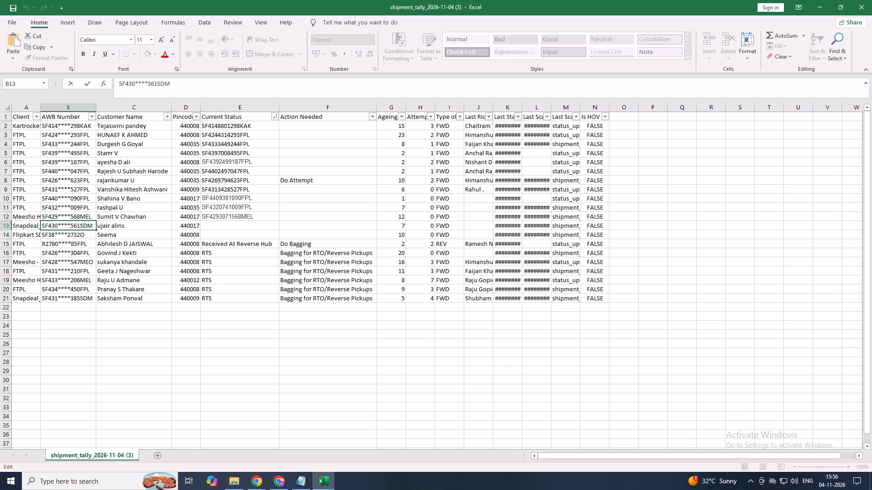
{"action": "left_click", "coordinate": [82, 225]}
{"action": "key", "text": "ctrl+c"}
{"action": "key", "text": "alt+Tab"}
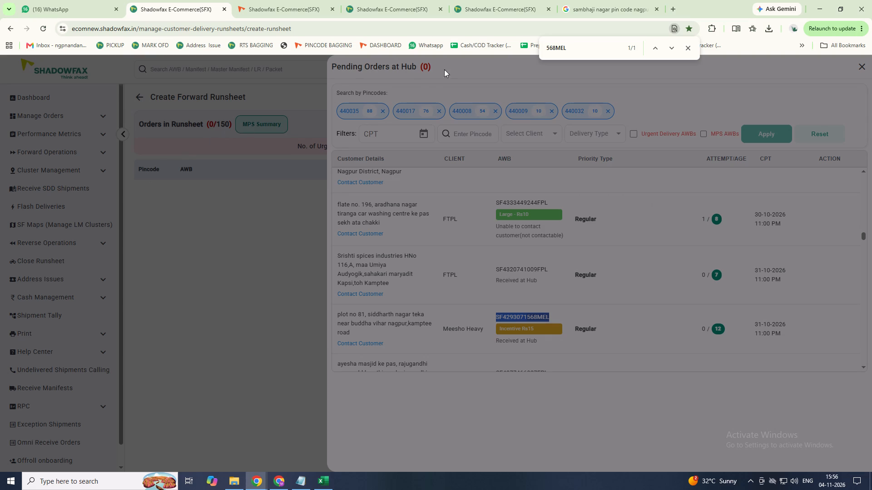
{"action": "double_click", "coordinate": [560, 46]}
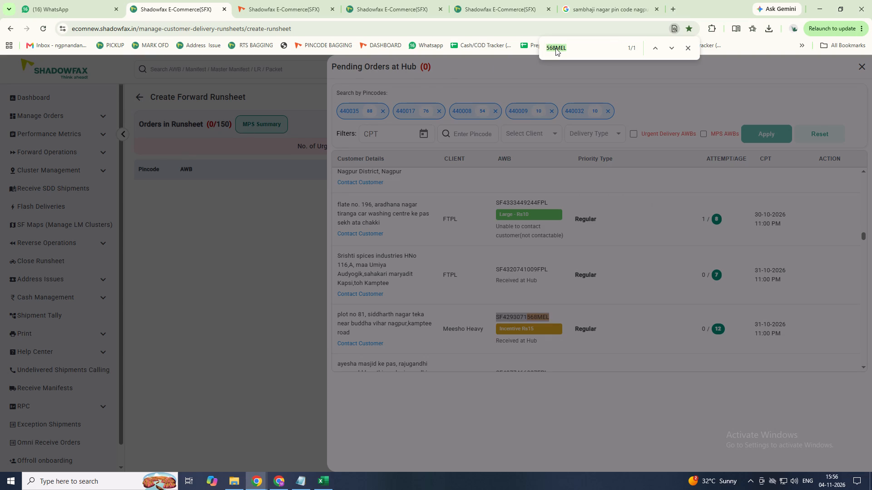
{"action": "key", "text": "ctrl+v"}
{"action": "key", "text": "Return"}
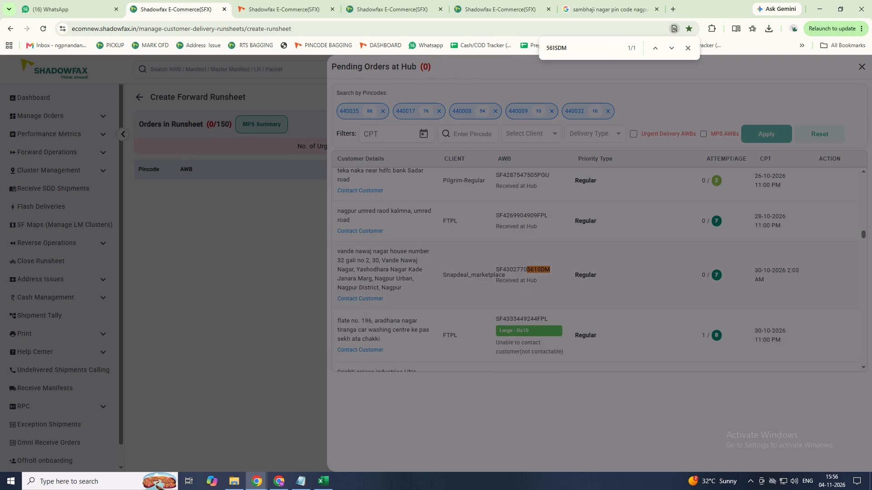
{"action": "double_click", "coordinate": [516, 266]}
{"action": "key", "text": "ctrl+c"}
{"action": "key", "text": "alt+Tab"}
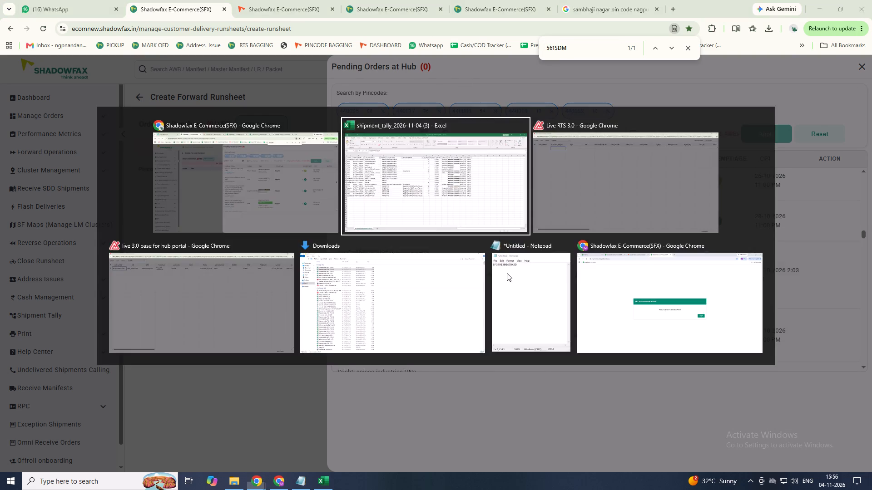
{"action": "left_click", "coordinate": [227, 227]}
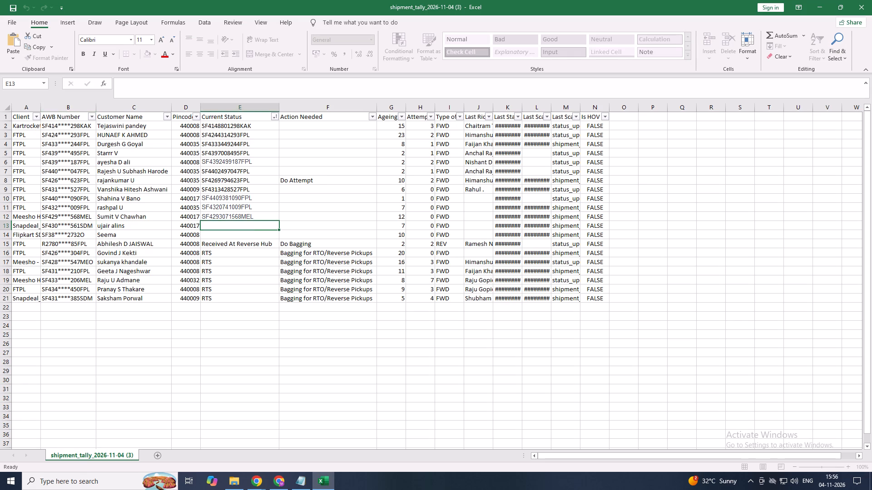
{"action": "key", "text": "ctrl+v"}
{"action": "key", "text": "Return"}
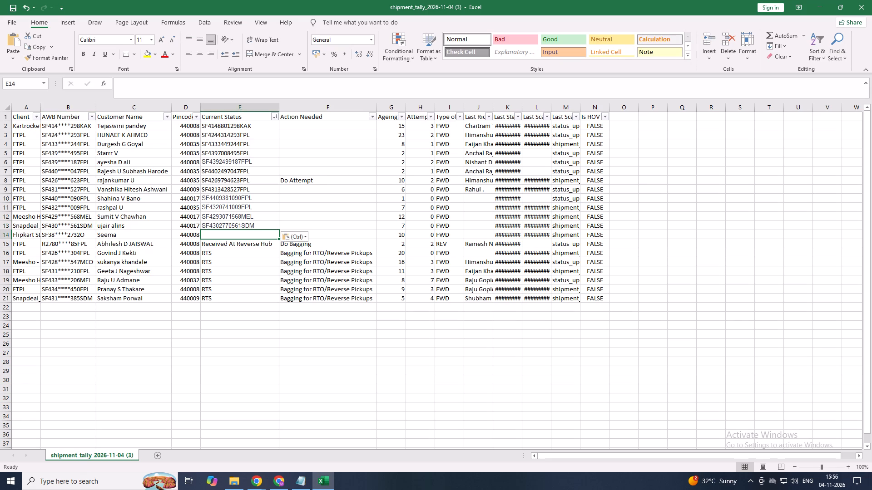
{"action": "triple_click", "coordinate": [80, 234]}
{"action": "double_click", "coordinate": [80, 234]}
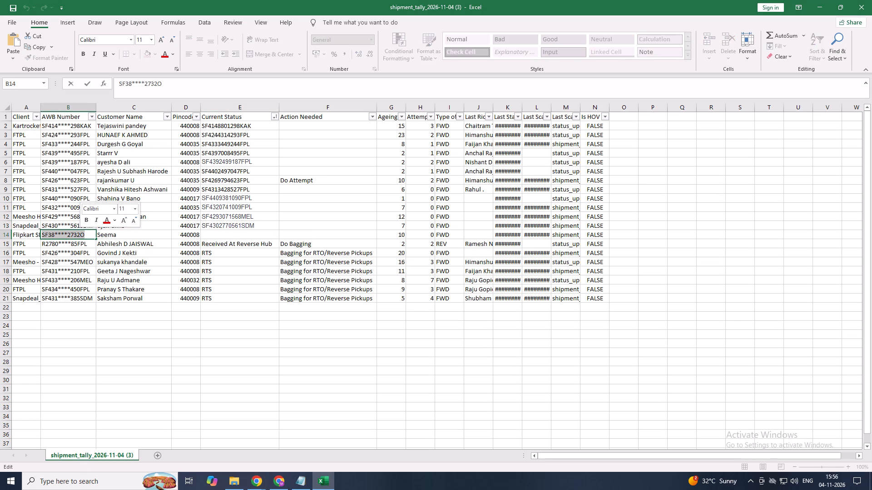
{"action": "left_click", "coordinate": [80, 234]}
{"action": "left_click", "coordinate": [80, 234]}
{"action": "key", "text": "ctrl+c"}
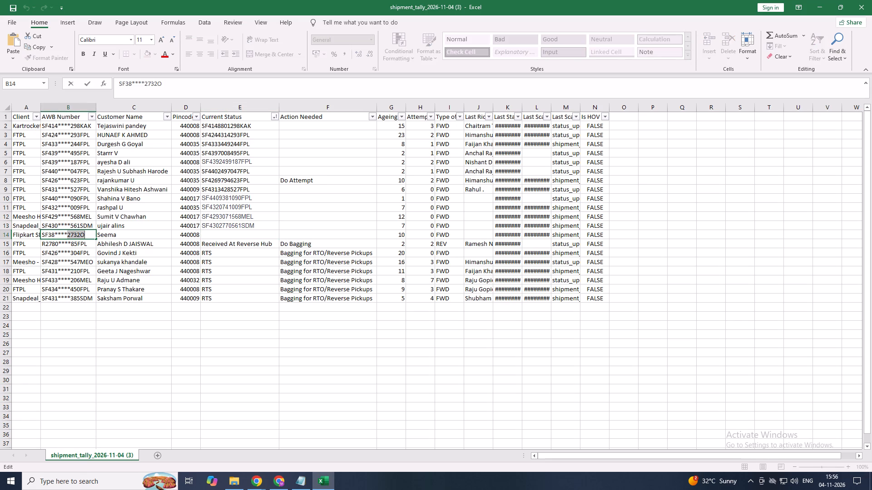
{"action": "key", "text": "alt+Tab"}
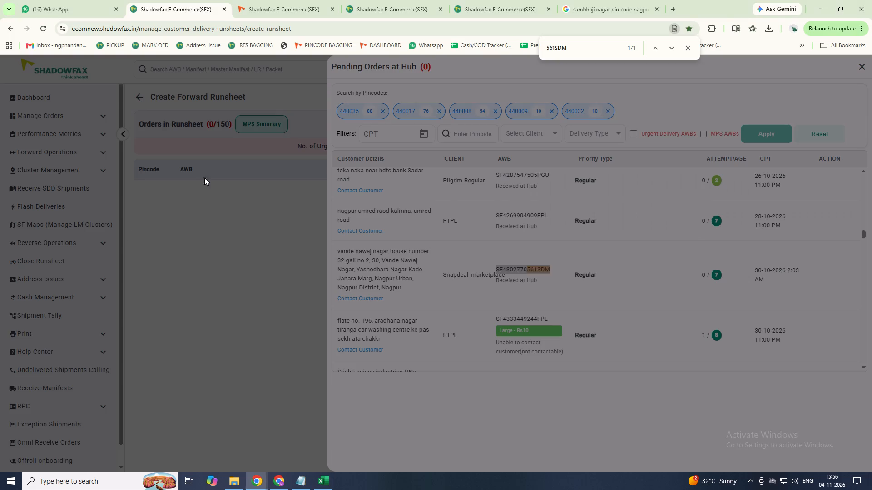
{"action": "double_click", "coordinate": [562, 50]}
{"action": "key", "text": "ctrl+v"}
{"action": "key", "text": "Return"}
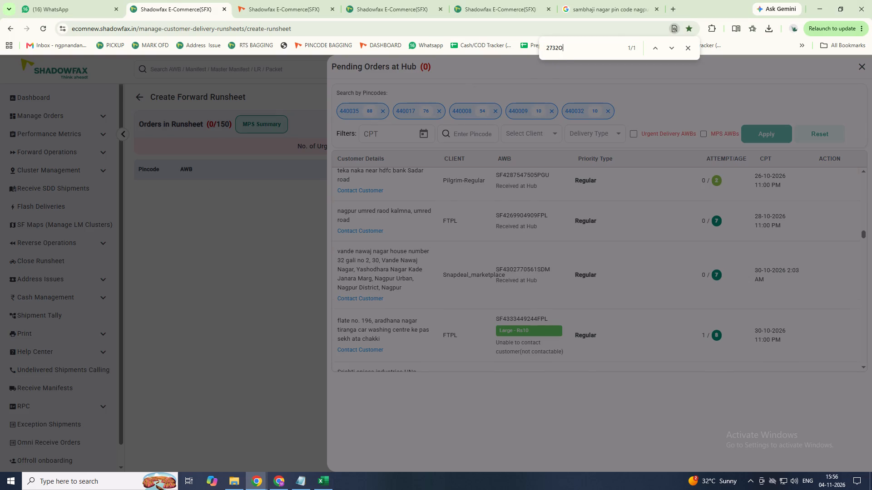
{"action": "triple_click", "coordinate": [519, 271]}
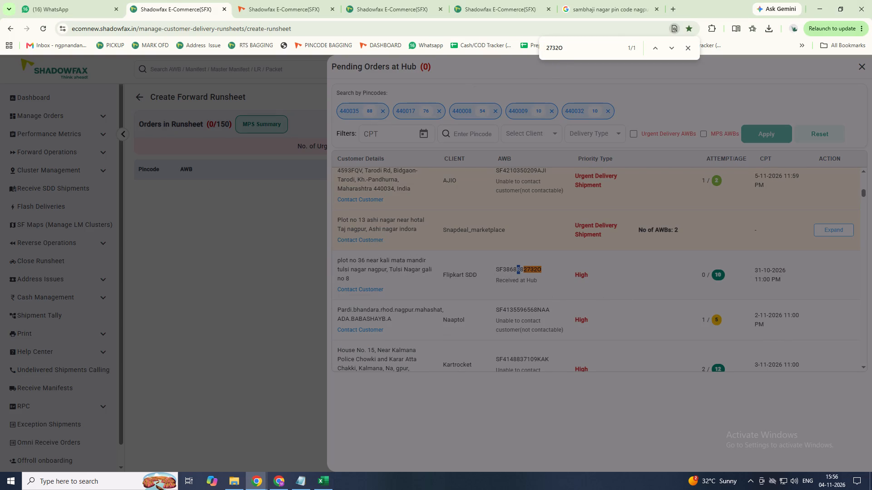
{"action": "left_click", "coordinate": [515, 272]}
{"action": "double_click", "coordinate": [515, 268]}
{"action": "key", "text": "ctrl+c"}
{"action": "key", "text": "alt+Tab"}
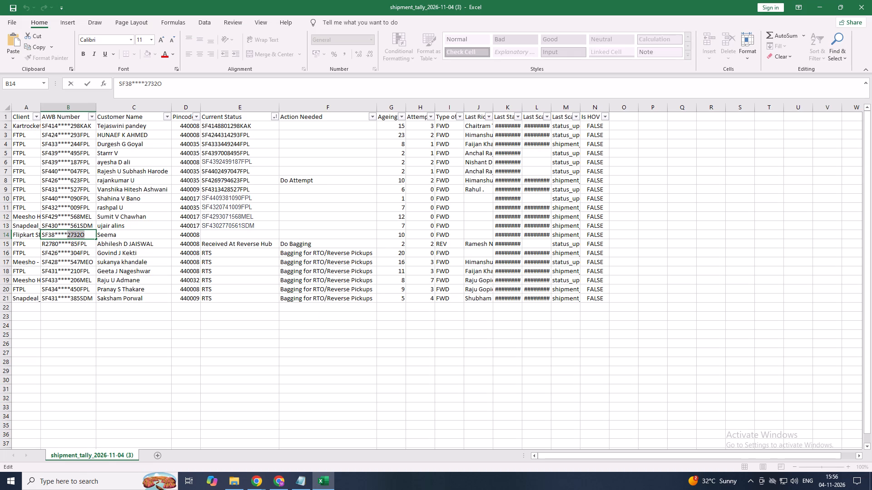
{"action": "left_click", "coordinate": [262, 235]}
{"action": "key", "text": "ctrl+v"}
{"action": "key", "text": "Return"}
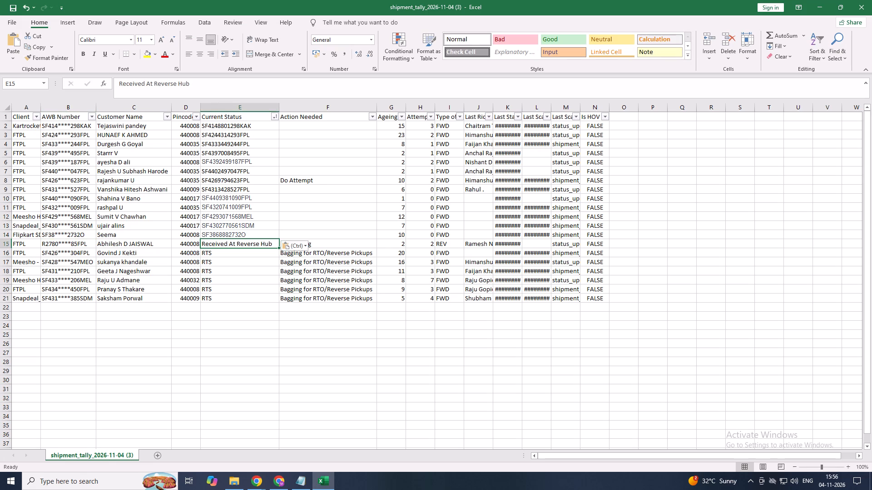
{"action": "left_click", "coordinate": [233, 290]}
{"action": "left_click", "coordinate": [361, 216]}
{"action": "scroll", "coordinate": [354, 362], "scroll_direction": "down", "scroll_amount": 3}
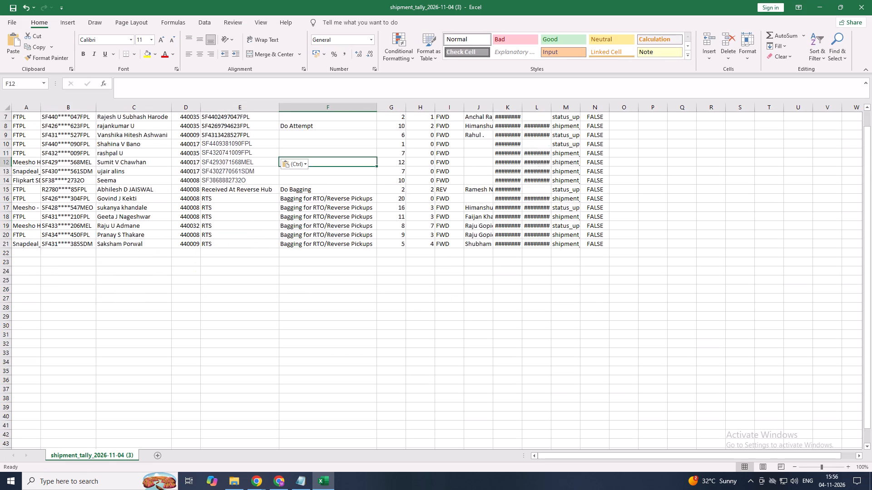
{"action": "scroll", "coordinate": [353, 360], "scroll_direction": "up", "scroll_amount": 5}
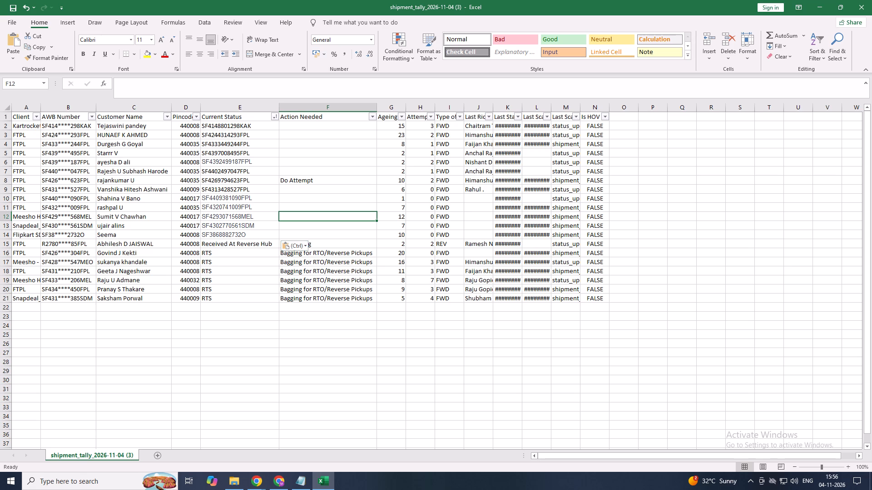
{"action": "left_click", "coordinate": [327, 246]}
Enter 0 in cell F25, below the data in the Action Needed column.
{"action": "left_click", "coordinate": [328, 325]}
{"action": "key", "text": "Return"}
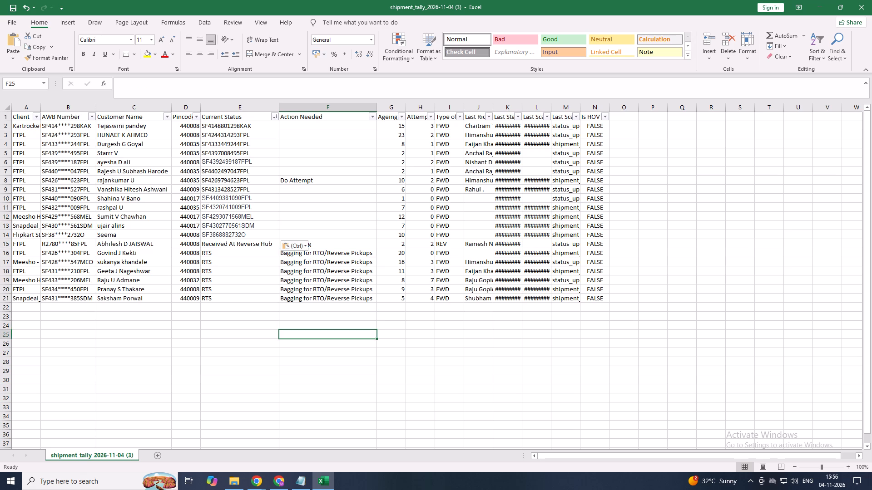
{"action": "key", "text": "0"}
{"action": "key", "text": "Return"}
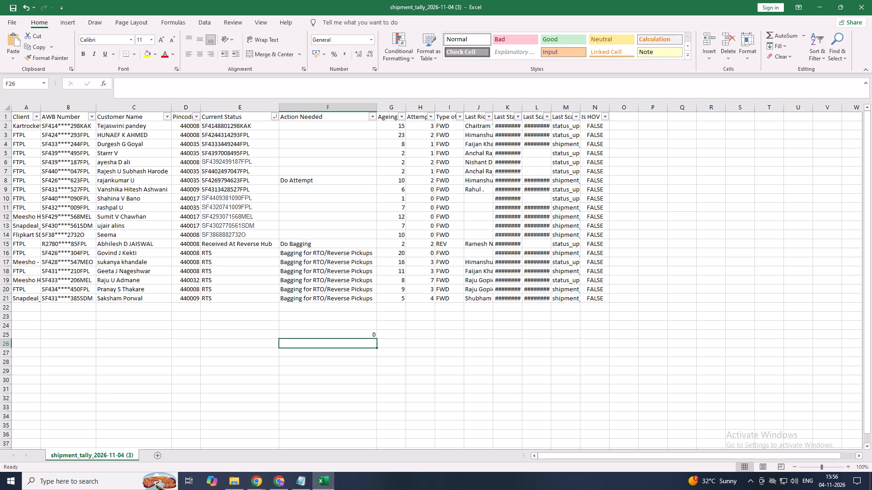
{"action": "left_click", "coordinate": [78, 244]}
{"action": "left_click", "coordinate": [77, 244]}
{"action": "left_click", "coordinate": [77, 243]}
{"action": "left_click", "coordinate": [77, 243]}
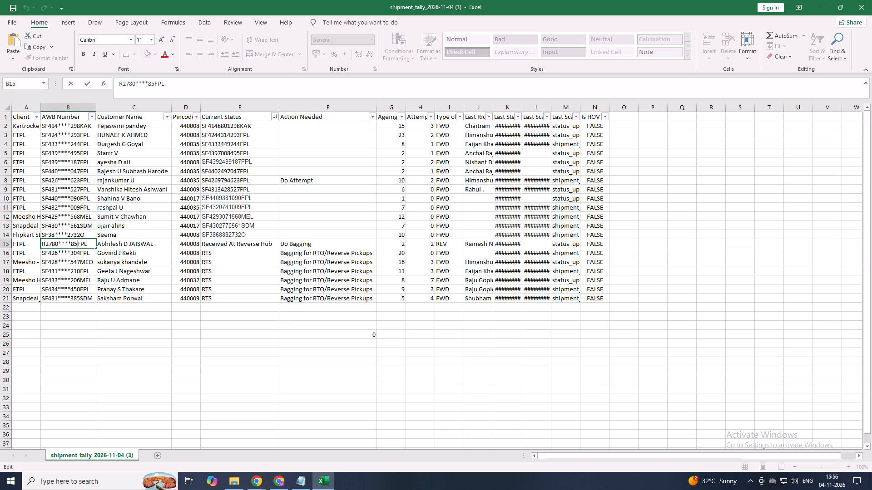
{"action": "double_click", "coordinate": [78, 243]}
{"action": "key", "text": "ctrl+c"}
{"action": "key", "text": "alt+Tab"}
{"action": "key", "text": "alt+Tab"}
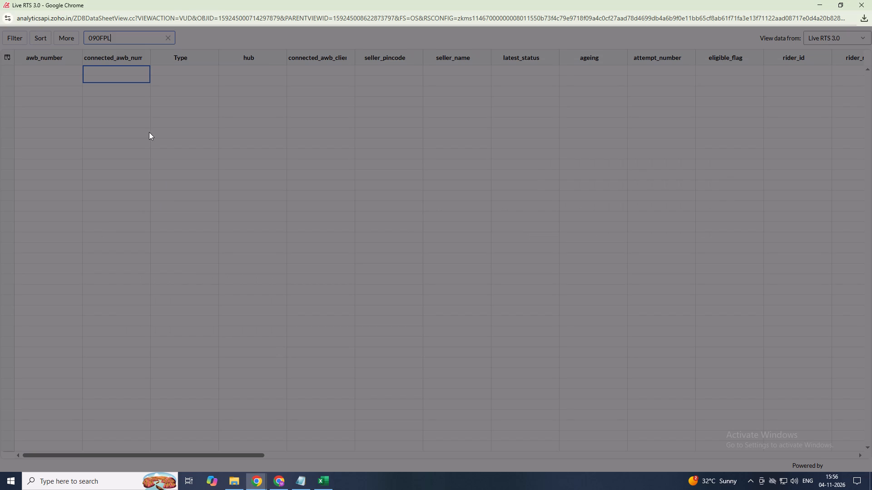
{"action": "left_click", "coordinate": [113, 43]}
{"action": "triple_click", "coordinate": [109, 39]}
{"action": "left_click", "coordinate": [108, 37]}
{"action": "key", "text": "ctrl+v"}
{"action": "key", "text": "Return"}
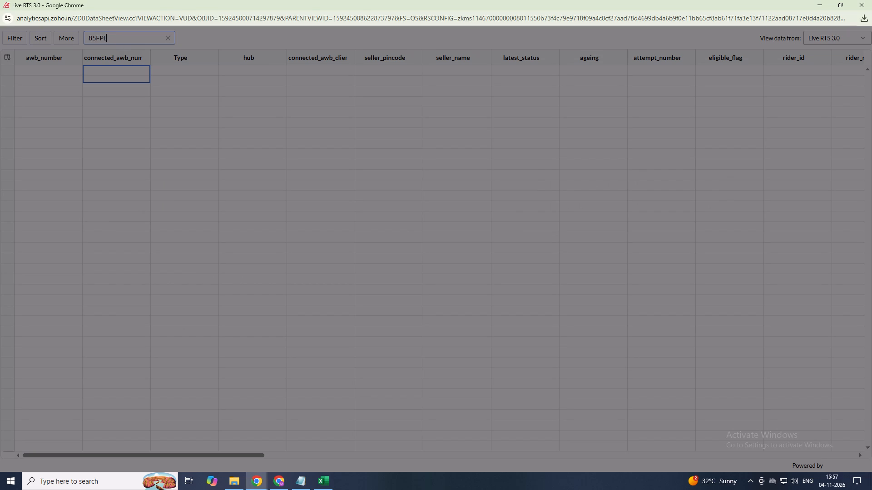
{"action": "key", "text": "Return"}
{"action": "key", "text": "Return"}
{"action": "key", "text": "Return"}
{"action": "key", "text": "Return"}
{"action": "key", "text": "Return"}
{"action": "key", "text": "Return"}
{"action": "key", "text": "Return"}
{"action": "key", "text": "Return"}
{"action": "key", "text": "Return"}
{"action": "key", "text": "Return"}
{"action": "key", "text": "Return"}
{"action": "key", "text": "Return"}
{"action": "key", "text": "Return"}
{"action": "key", "text": "Return"}
{"action": "key", "text": "Return"}
{"action": "key", "text": "Return"}
{"action": "key", "text": "Return"}
{"action": "key", "text": "Return"}
Copy the ending 304FPL from row 16's AWB number in the Excel tally.
{"action": "key", "text": "alt+Tab"}
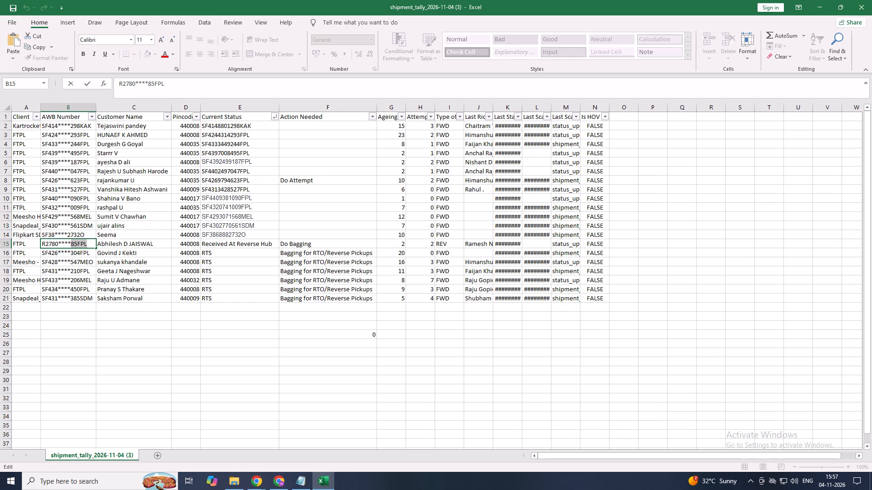
{"action": "double_click", "coordinate": [81, 254]}
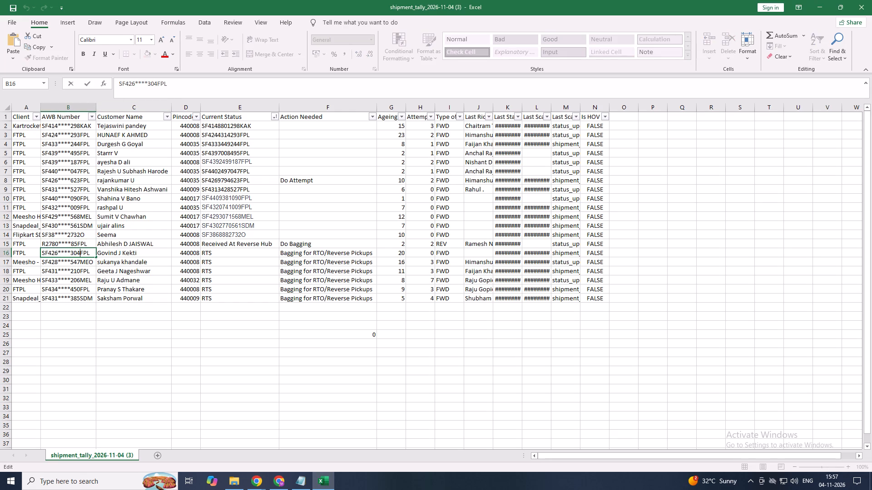
{"action": "double_click", "coordinate": [80, 254]}
{"action": "key", "text": "ctrl+c"}
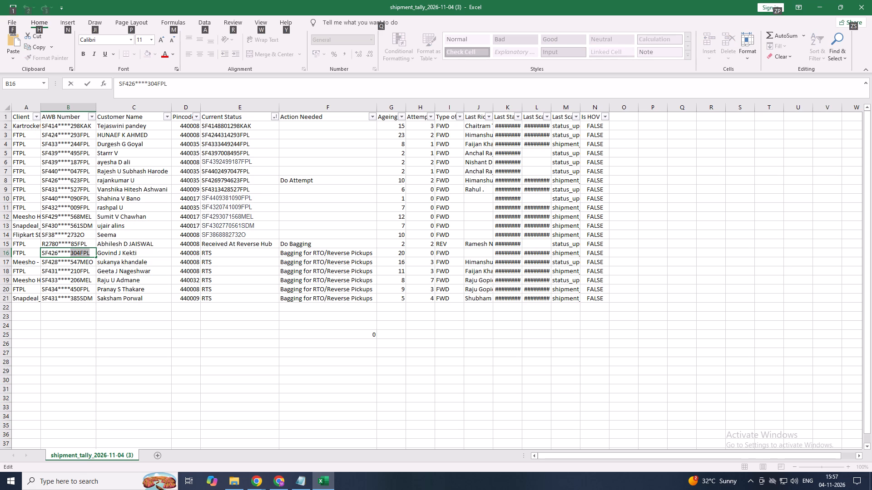
{"action": "key", "text": "alt+Tab"}
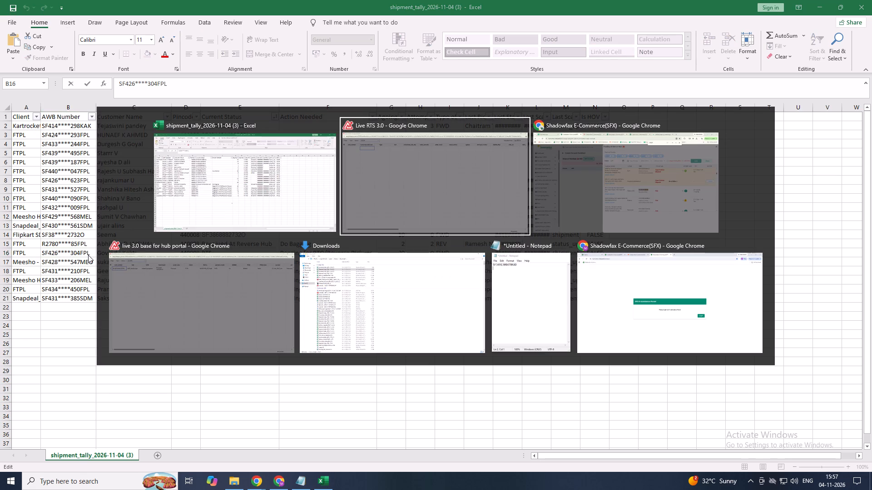
{"action": "left_click", "coordinate": [62, 354]}
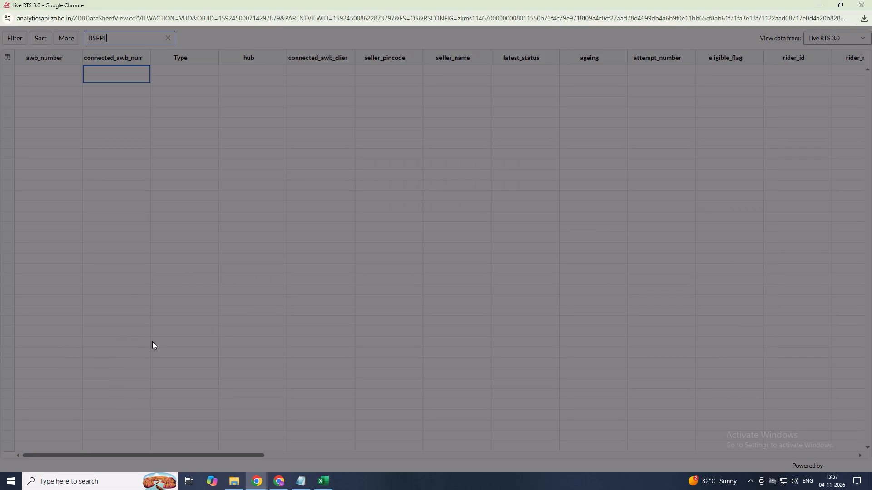
{"action": "key", "text": "alt+Tab"}
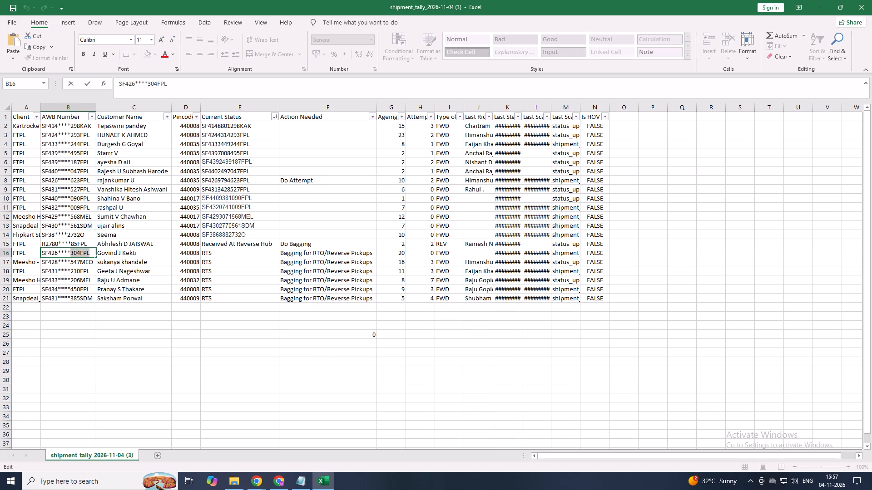
Clear the Current Status and Action Needed cells in rows 15 to 21 of the tally.
{"action": "left_click", "coordinate": [216, 246]}
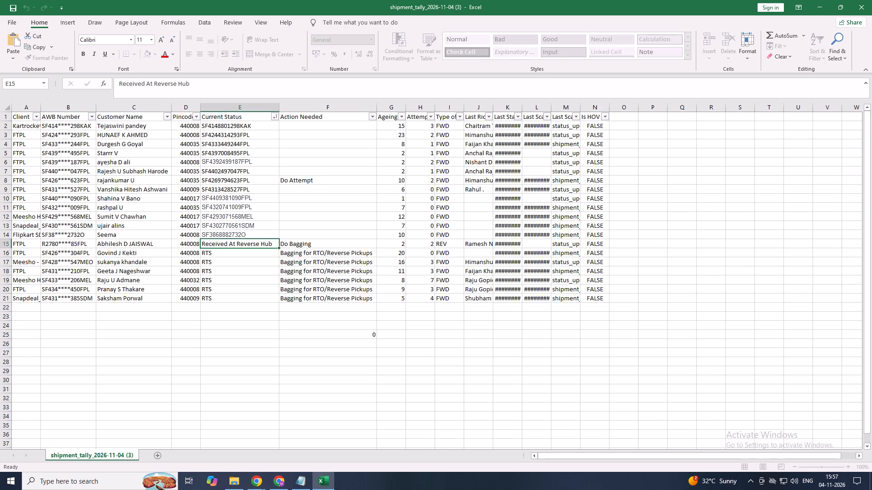
{"action": "key", "text": "shift+Right"}
{"action": "key", "text": "shift+Down"}
{"action": "key", "text": "shift+Down"}
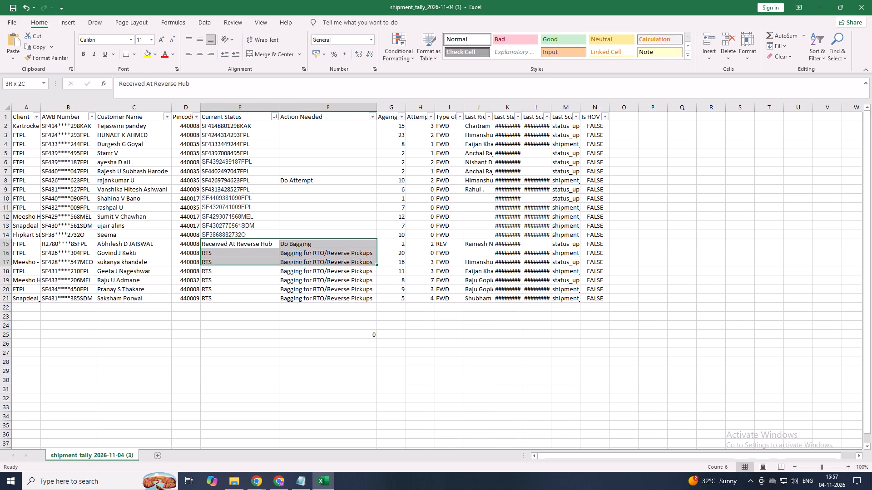
{"action": "key", "text": "shift+Down"}
{"action": "key", "text": "shift+Down"}
{"action": "key", "text": "shift+Down"}
{"action": "key", "text": "shift+Down"}
{"action": "key", "text": "Delete"}
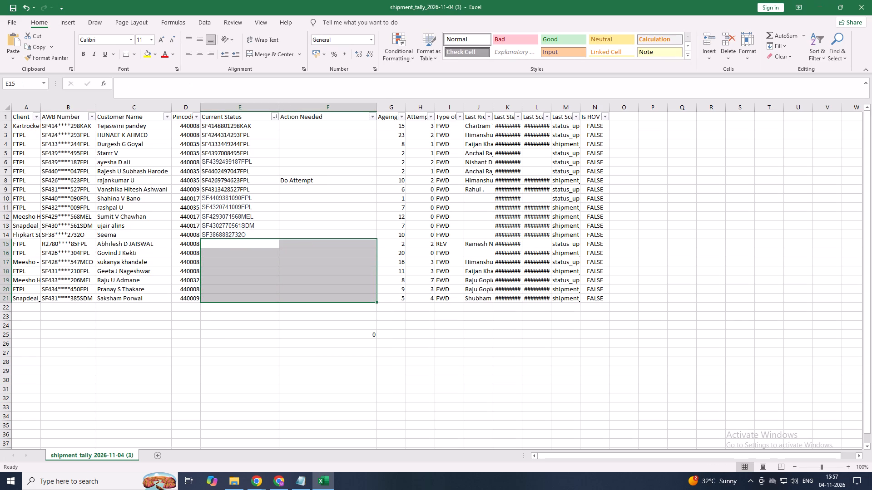
In Chrome's Shadowfax dashboard, refresh the counts and download the RTO/RTS data under Orders for Manifest.
{"action": "key", "text": "alt+Tab"}
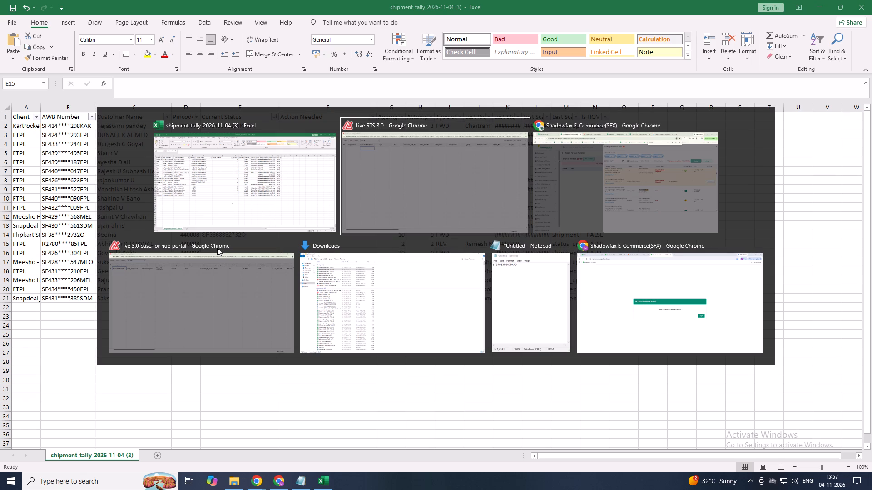
{"action": "key", "text": "alt+Tab"}
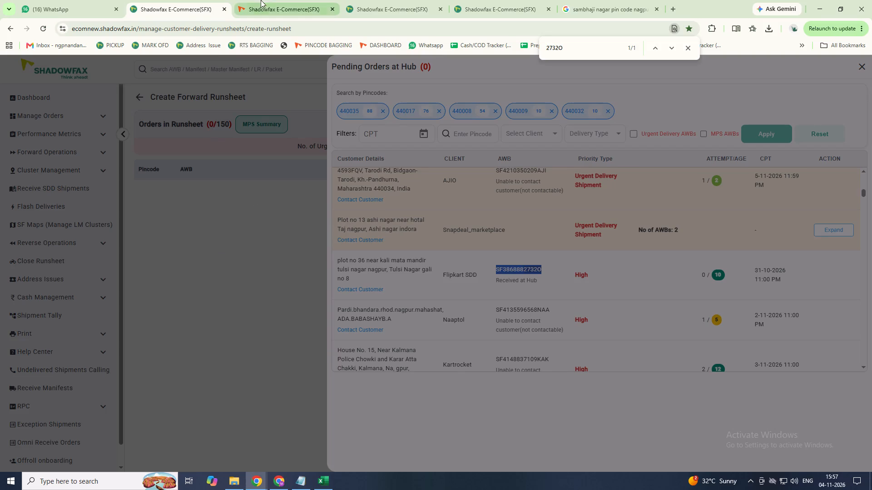
{"action": "double_click", "coordinate": [371, 9]}
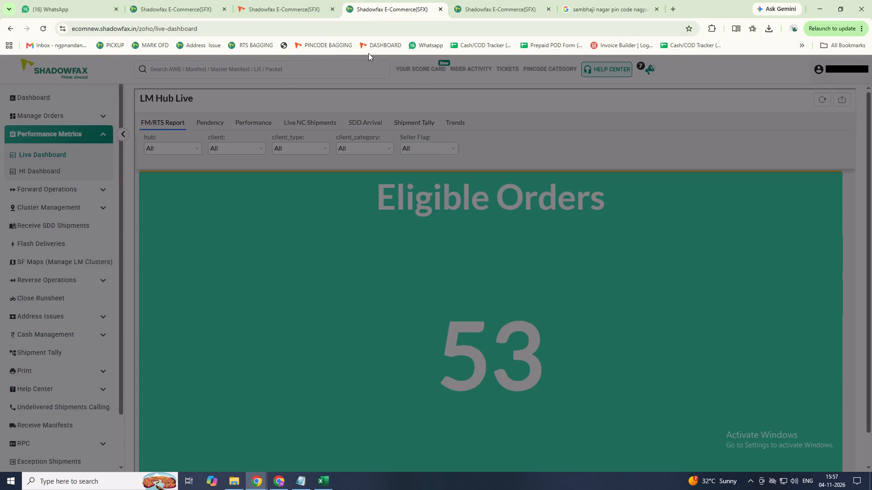
{"action": "double_click", "coordinate": [61, 93]}
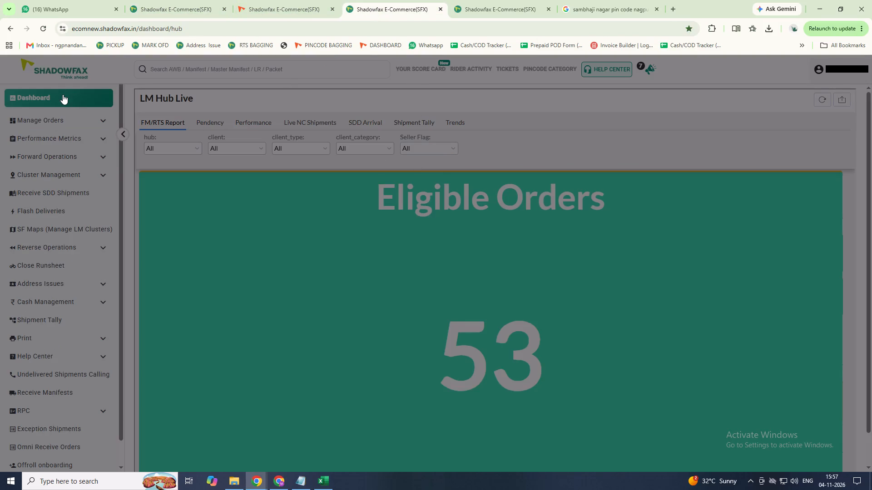
{"action": "double_click", "coordinate": [62, 94]}
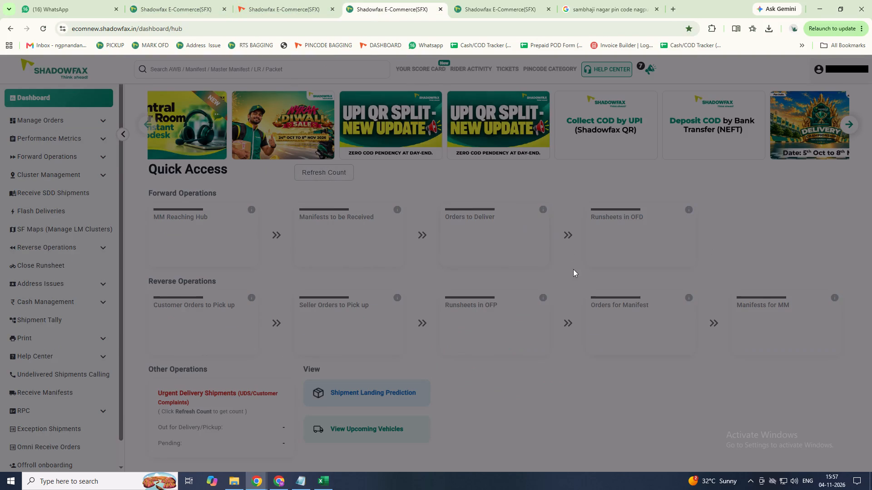
{"action": "left_click", "coordinate": [318, 176]}
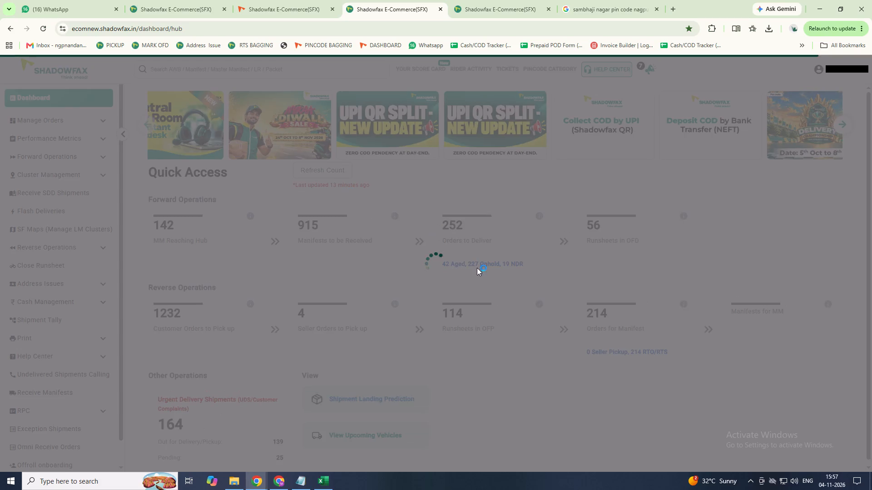
{"action": "left_click", "coordinate": [636, 348]}
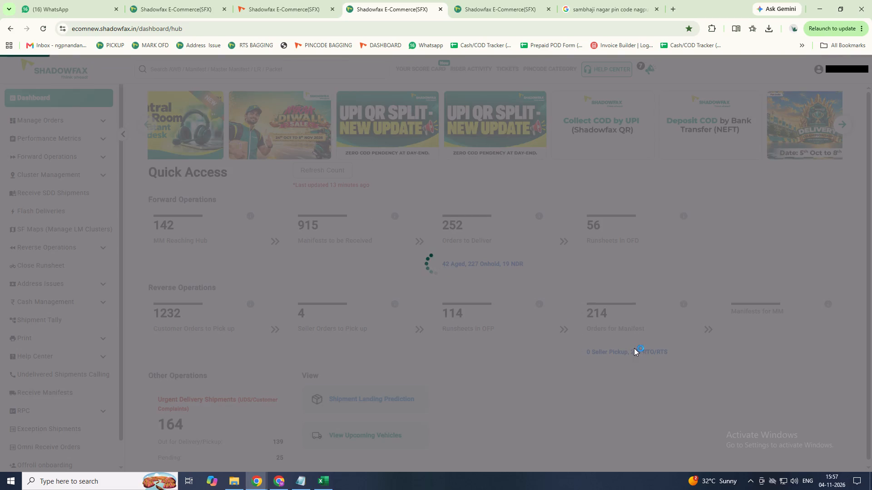
Open the newly downloaded Rev_open_manifestsdata file in Excel.
{"action": "left_click", "coordinate": [742, 53]}
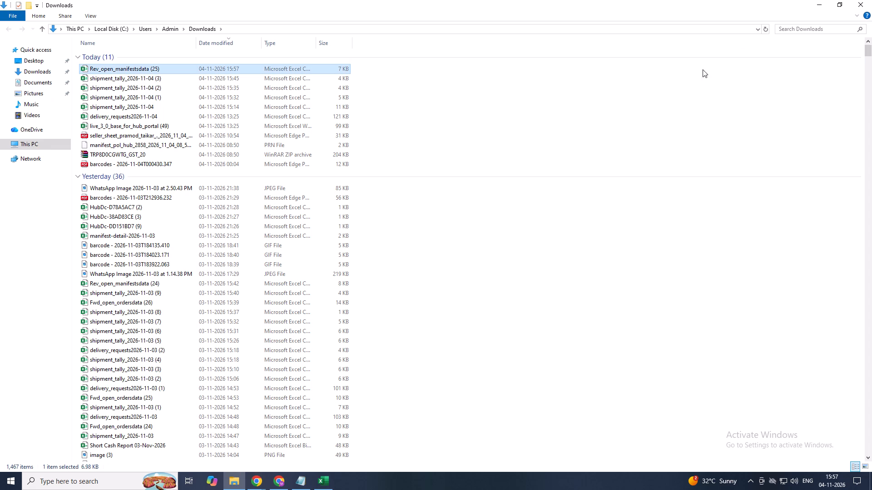
{"action": "left_click", "coordinate": [863, 6]}
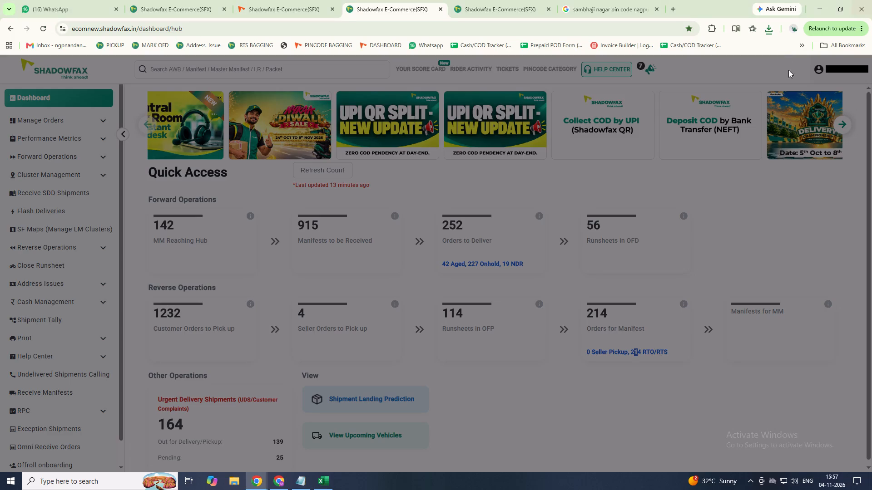
{"action": "left_click", "coordinate": [768, 29]}
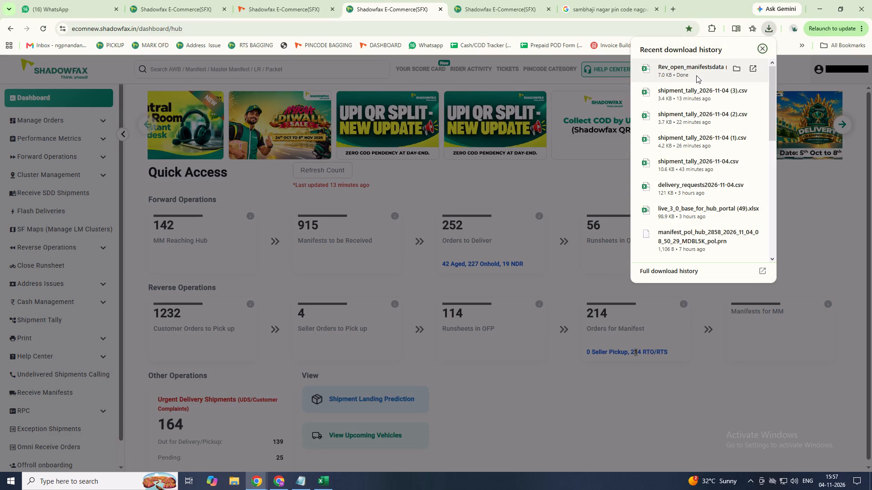
{"action": "left_click", "coordinate": [697, 75]}
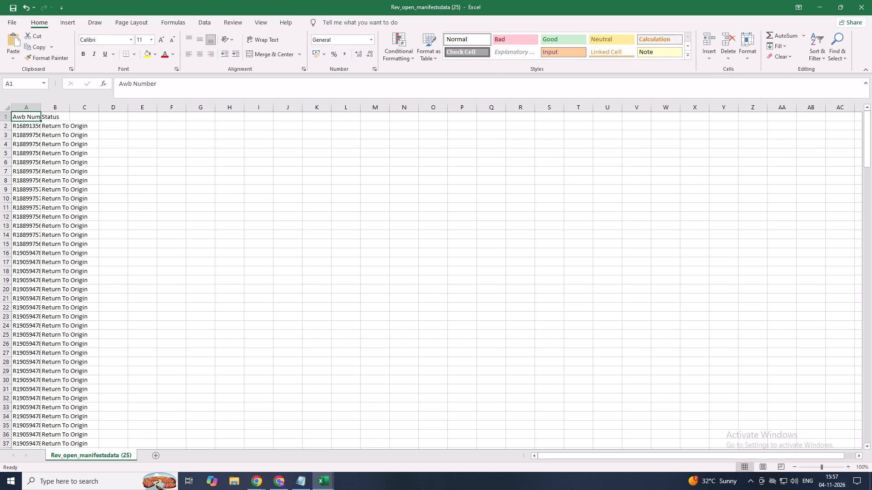
Search the Rev_open_manifestsdata sheet for 304FPL, then return to the tally and close the search.
{"action": "key", "text": "ctrl+f"}
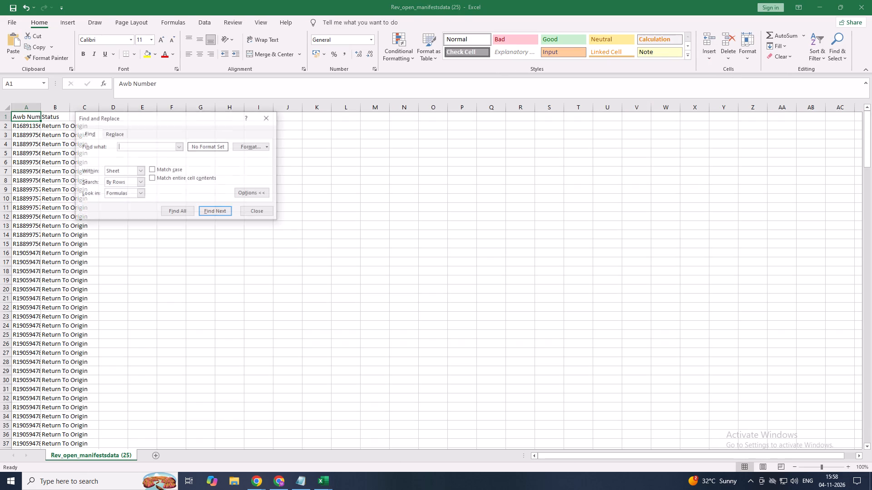
{"action": "key", "text": "ctrl+v"}
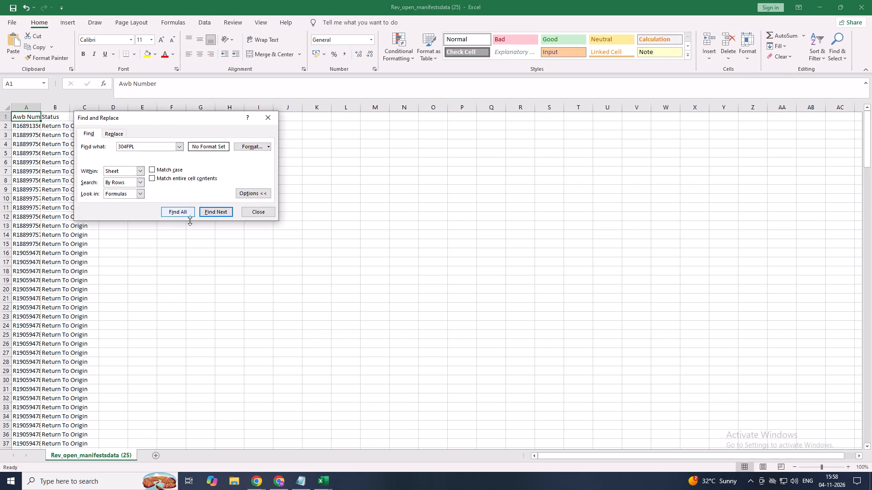
{"action": "double_click", "coordinate": [210, 214]}
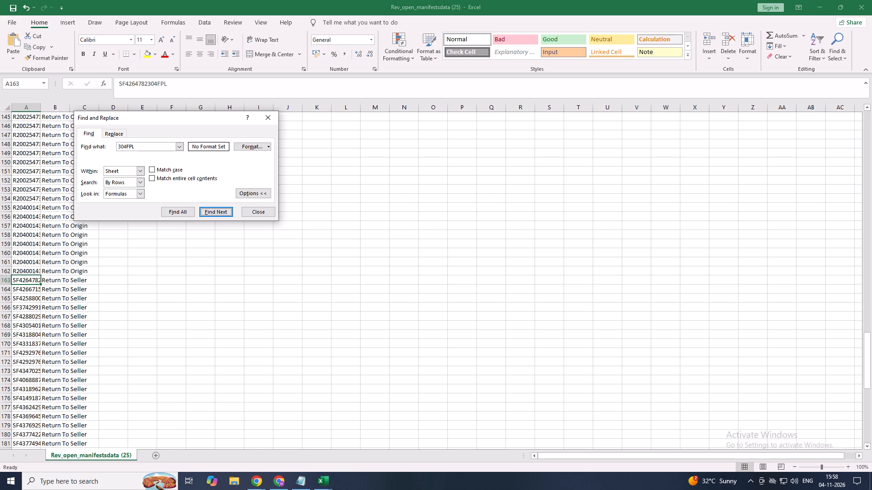
{"action": "key", "text": "alt+Tab"}
{"action": "key", "text": "alt+Tab"}
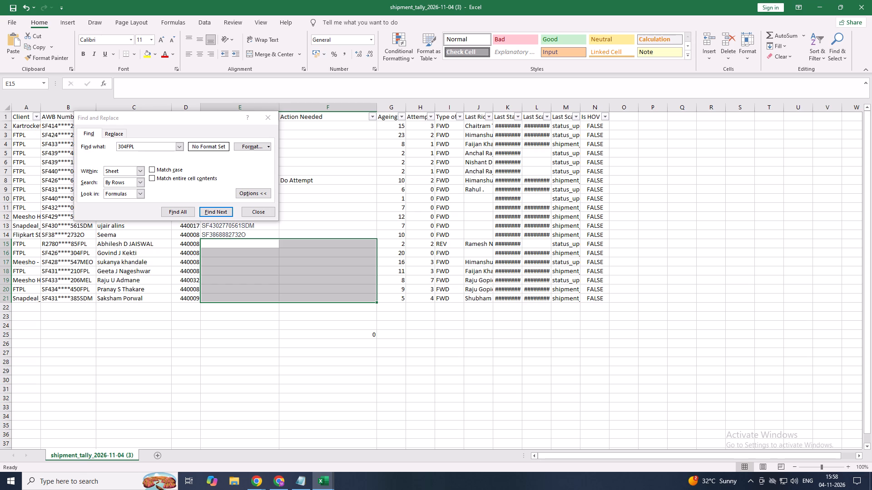
{"action": "left_click", "coordinate": [268, 120]}
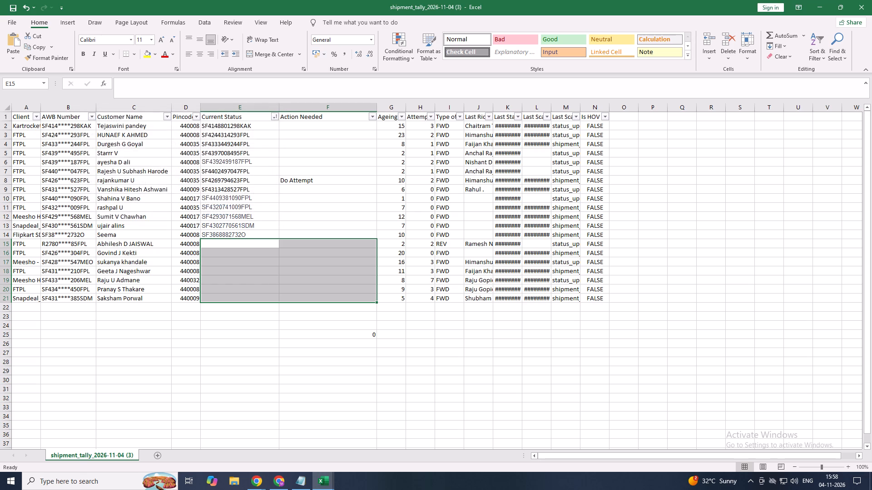
{"action": "triple_click", "coordinate": [76, 243]}
{"action": "left_click", "coordinate": [78, 243]}
{"action": "left_click", "coordinate": [79, 242]}
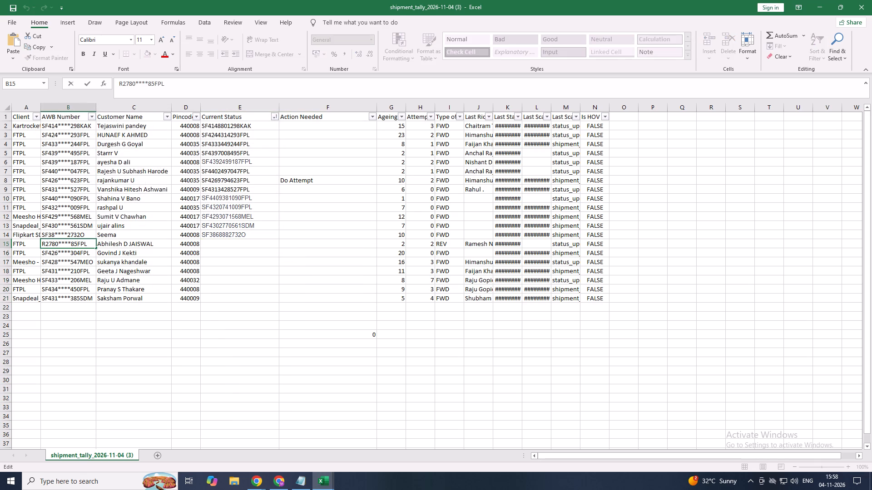
{"action": "triple_click", "coordinate": [80, 241]}
{"action": "double_click", "coordinate": [79, 242]}
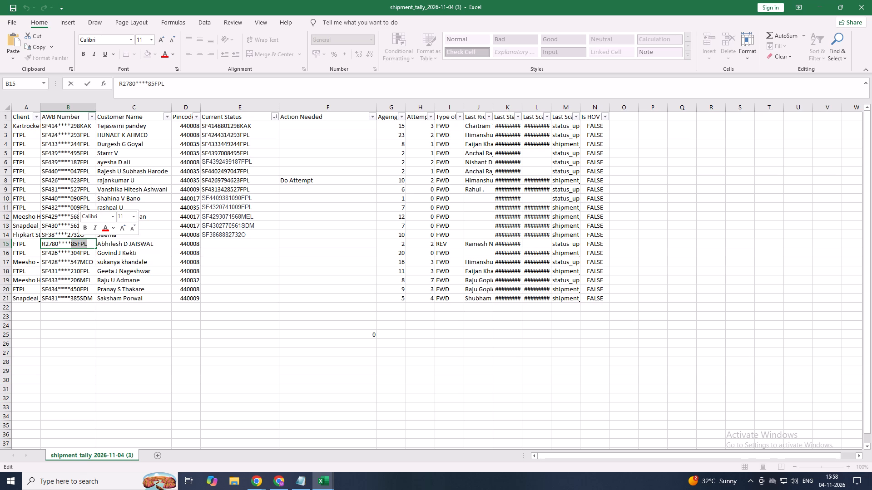
{"action": "key", "text": "ctrl+c"}
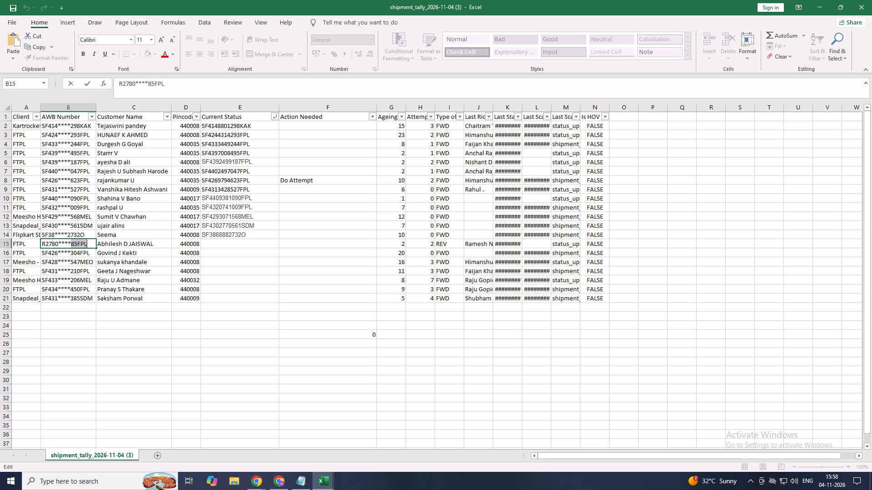
{"action": "key", "text": "alt+Tab"}
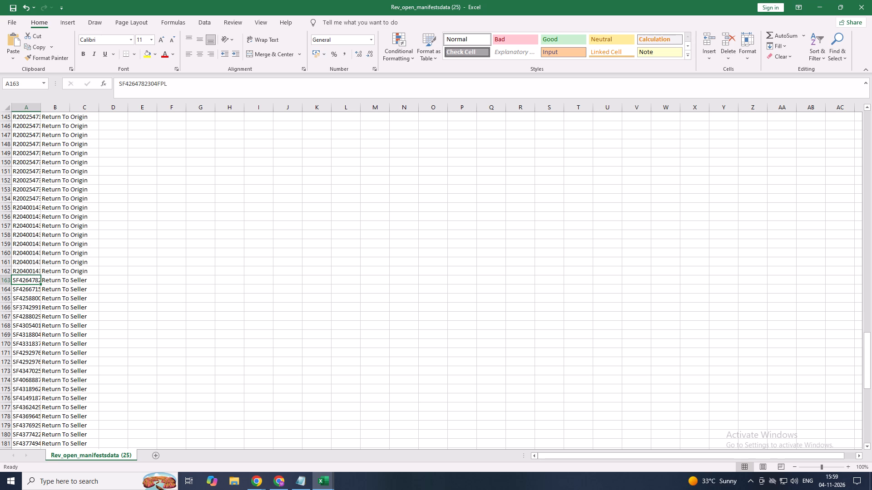
{"action": "key", "text": "space"}
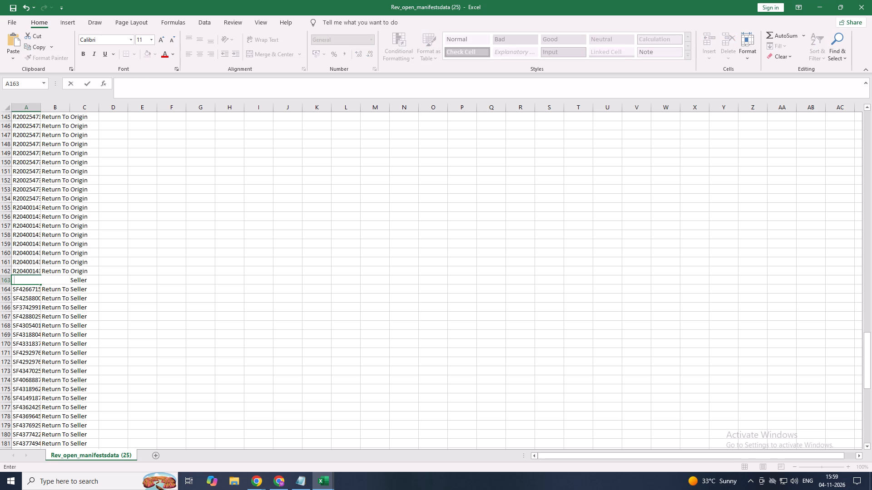
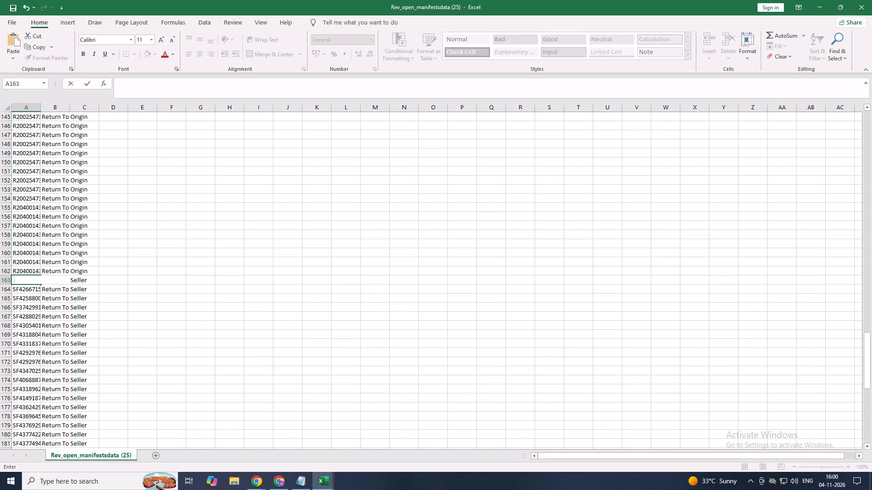
Undo the accidental clearing of cell A163 in the Rev_open_manifestsdata sheet.
{"action": "key", "text": "ctrl+z"}
{"action": "key", "text": "ctrl+x"}
{"action": "key", "text": "ctrl+z"}
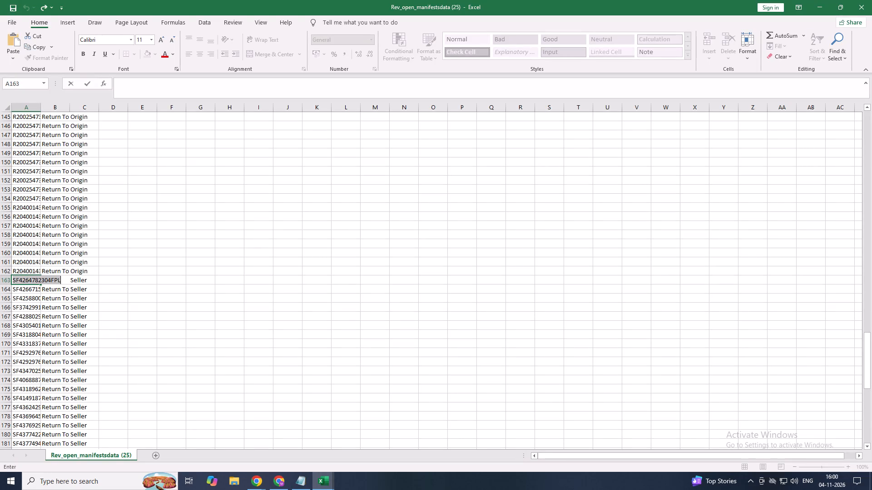
Return to the shipment tally workbook and copy only the ending 85FPL from row 15's AWB number.
{"action": "key", "text": "alt+Tab"}
{"action": "key", "text": "alt+Tab"}
{"action": "key", "text": "alt+Tab"}
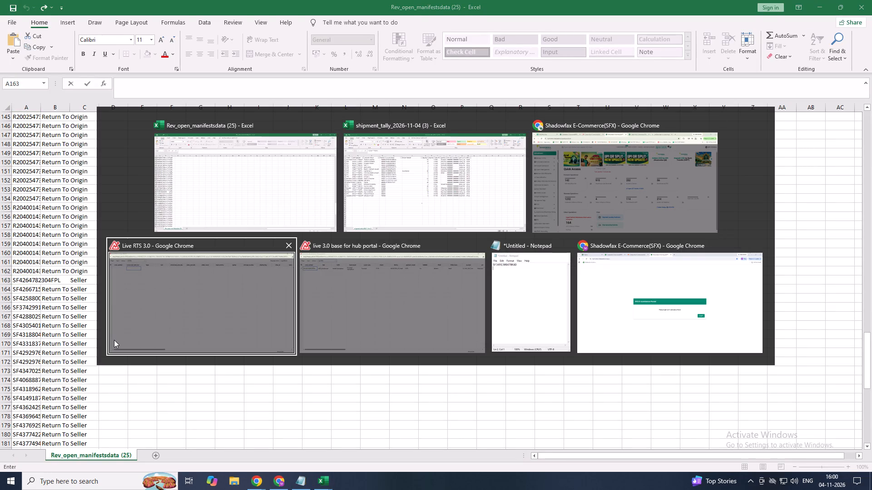
{"action": "key", "text": "alt+Tab"}
{"action": "key", "text": "alt+Tab"}
{"action": "key", "text": "alt+Tab"}
{"action": "key", "text": "alt+Tab"}
{"action": "key", "text": "alt+Tab"}
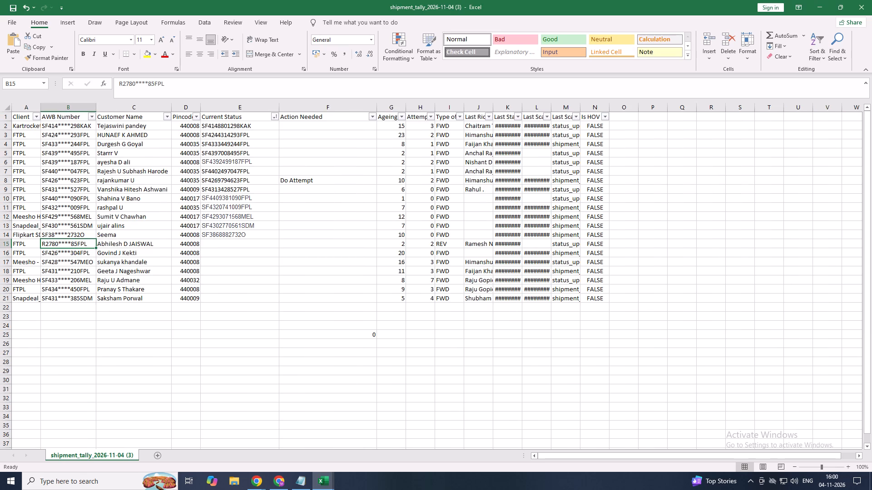
{"action": "left_click", "coordinate": [72, 239]}
{"action": "double_click", "coordinate": [74, 244]}
{"action": "left_click", "coordinate": [75, 244]}
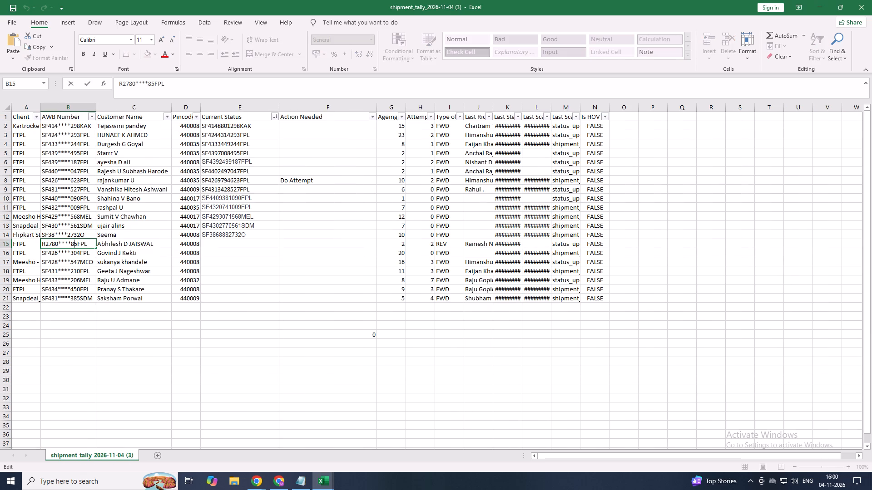
{"action": "left_click", "coordinate": [79, 244]}
{"action": "triple_click", "coordinate": [78, 245]}
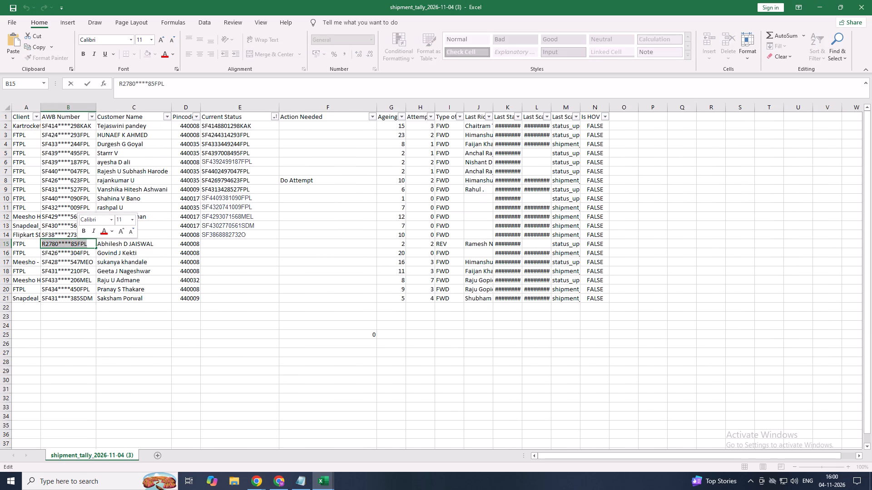
{"action": "triple_click", "coordinate": [77, 243]}
{"action": "triple_click", "coordinate": [77, 243]}
{"action": "left_click", "coordinate": [77, 245]}
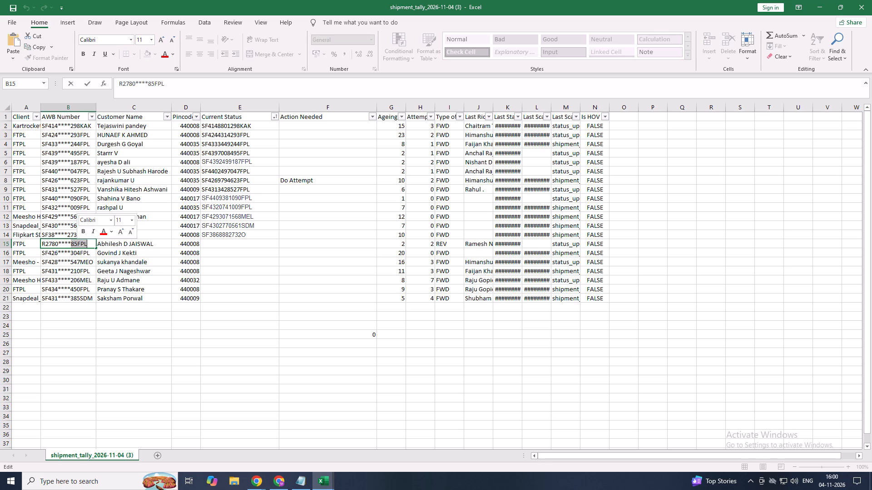
{"action": "key", "text": "ctrl+c"}
{"action": "key", "text": "alt+Tab"}
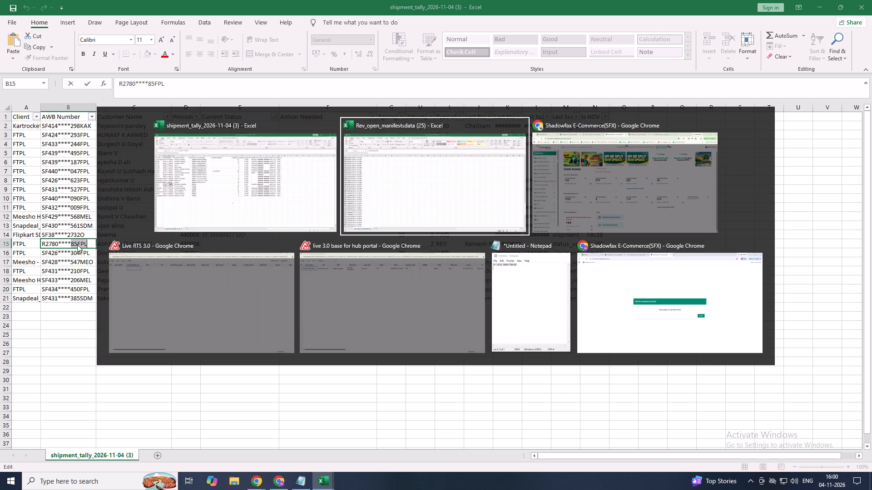
{"action": "key", "text": "ctrl+f"}
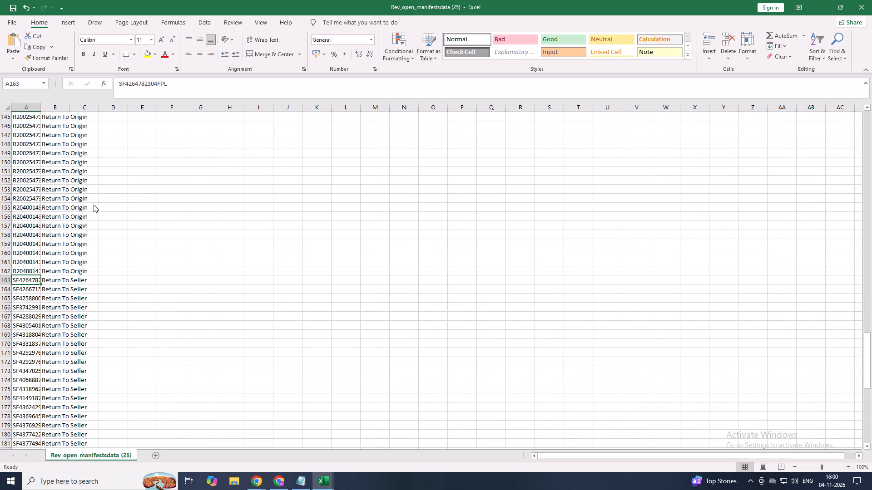
{"action": "key", "text": "ctrl+v"}
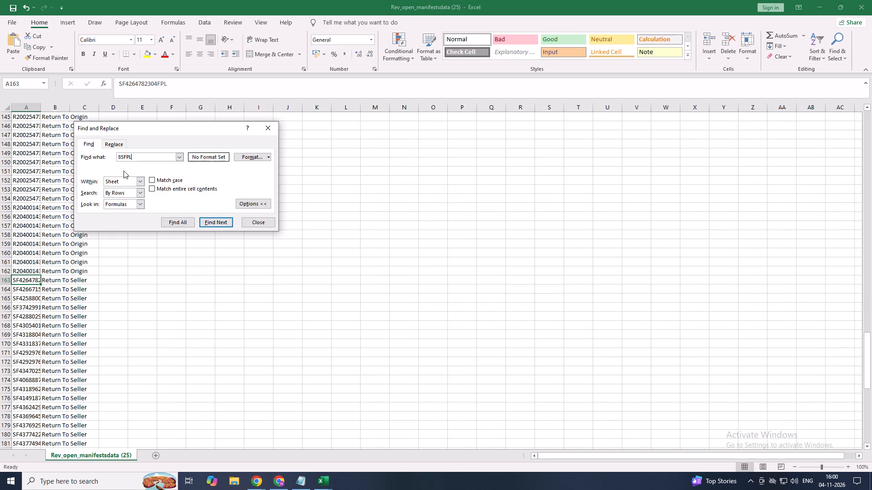
{"action": "key", "text": "Return"}
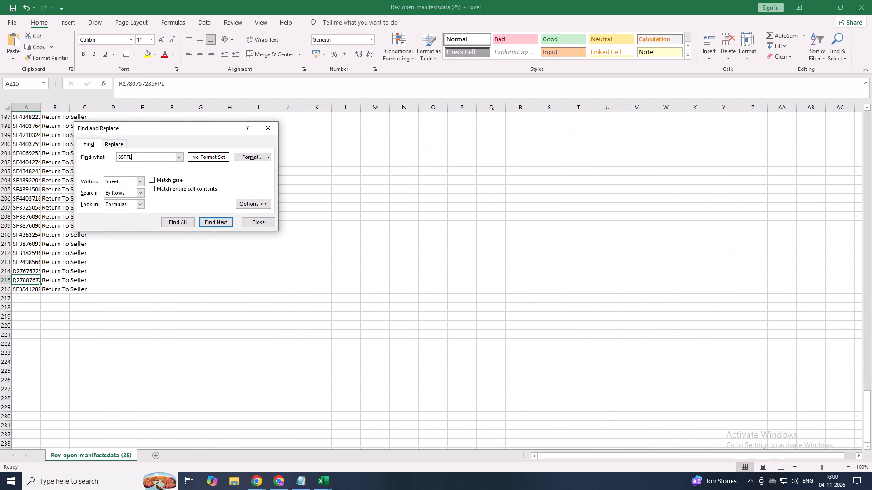
{"action": "left_click", "coordinate": [21, 281]}
{"action": "key", "text": "ctrl+c"}
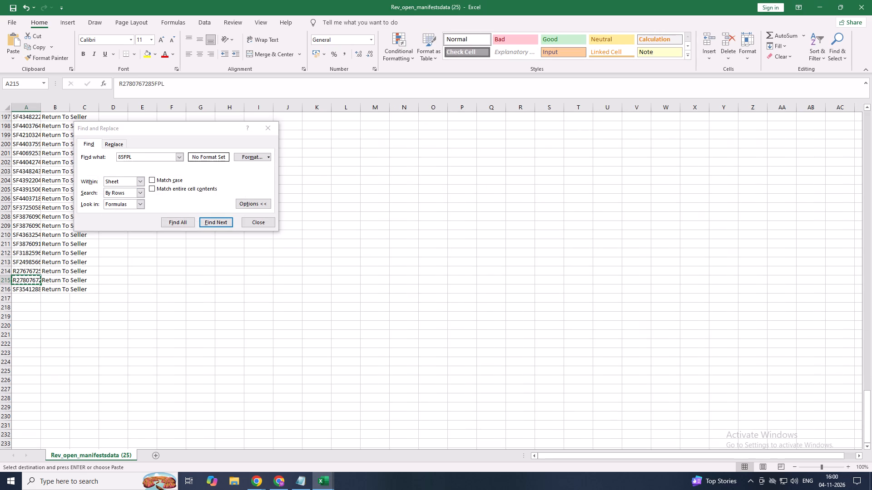
{"action": "key", "text": "alt+Tab"}
{"action": "key", "text": "alt+Tab"}
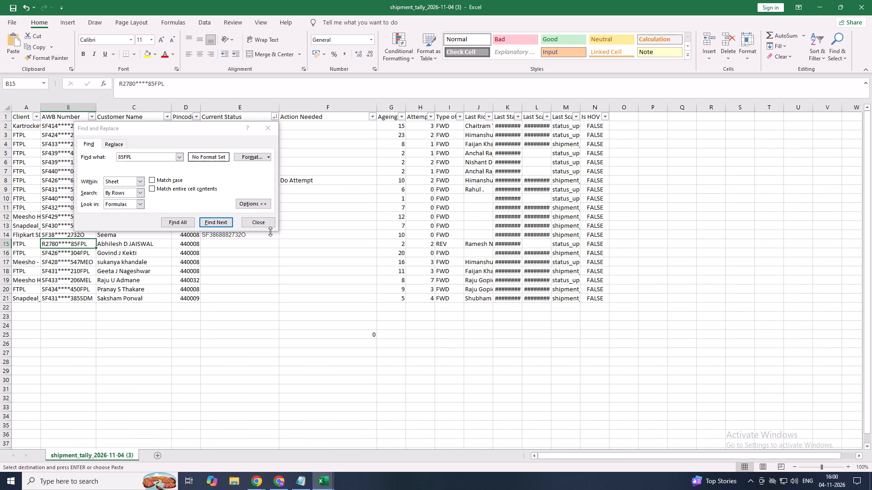
{"action": "key", "text": "alt+Tab"}
{"action": "key", "text": "alt+Tab"}
{"action": "key", "text": "alt+Tab"}
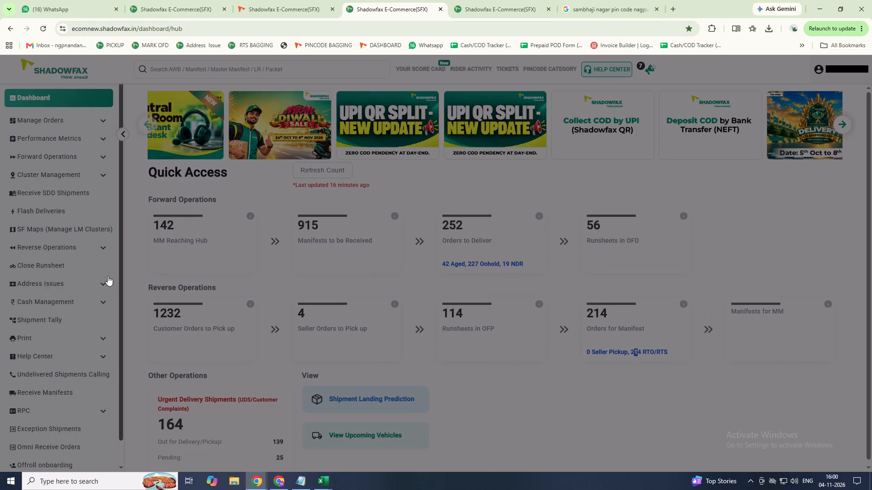
{"action": "left_click", "coordinate": [43, 118]}
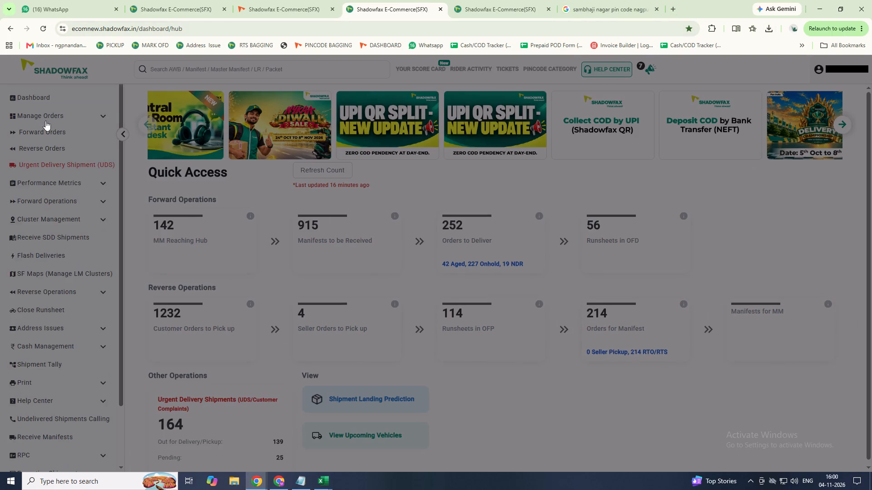
{"action": "left_click", "coordinate": [48, 128]}
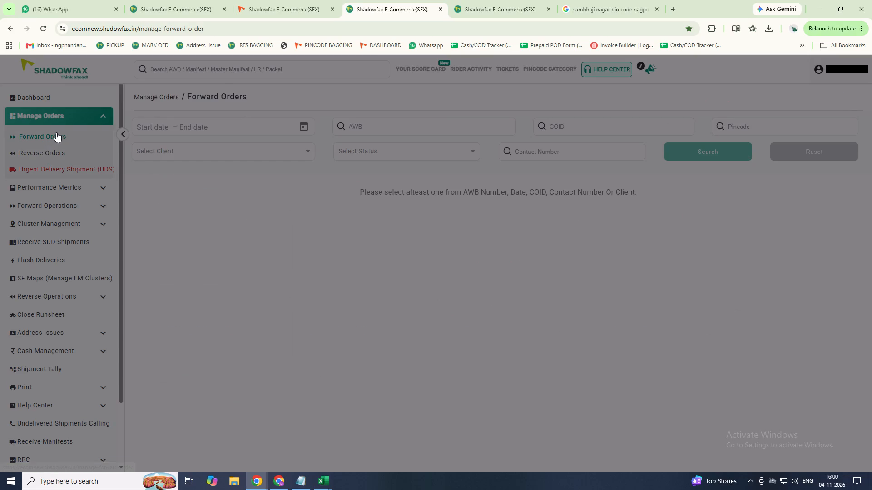
{"action": "left_click", "coordinate": [55, 155]}
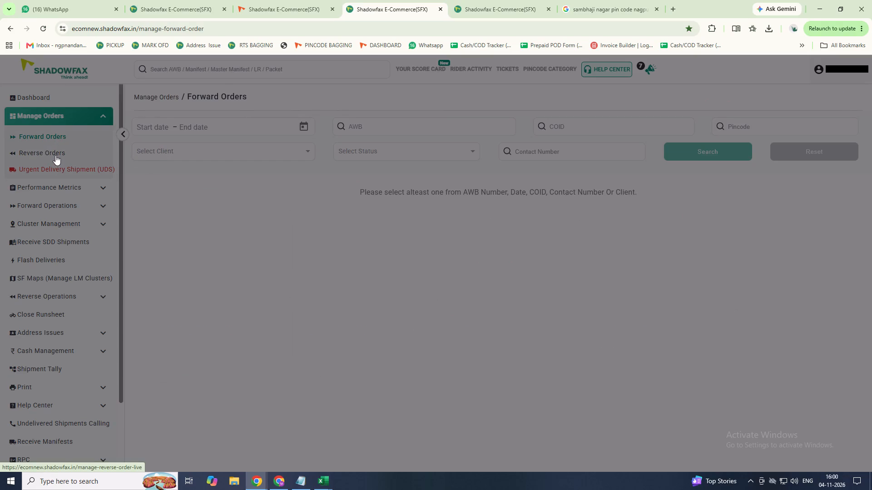
{"action": "left_click", "coordinate": [56, 152]}
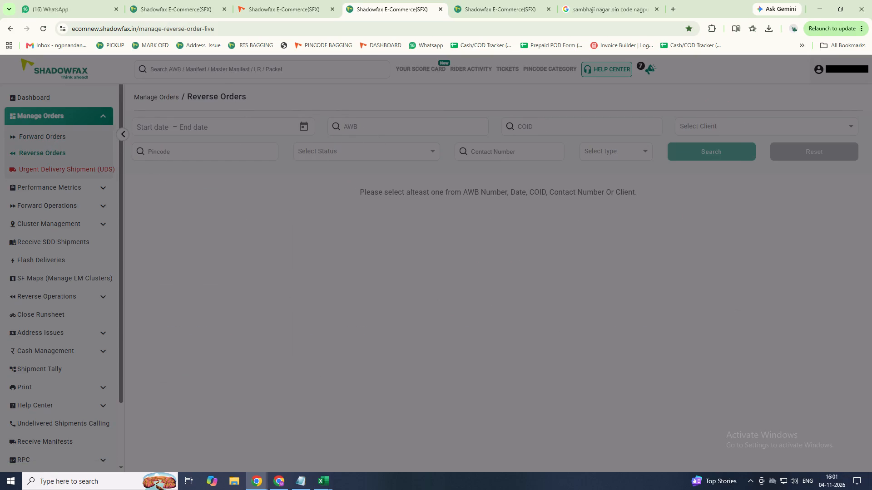
{"action": "left_click", "coordinate": [385, 126]}
{"action": "key", "text": "ctrl+v"}
{"action": "key", "text": "Return"}
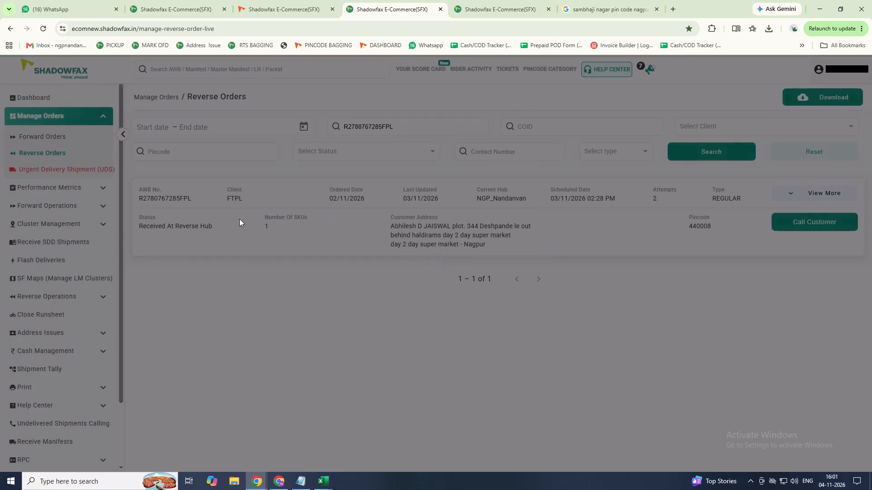
Examine the order's track details, including the original, rider and secondary QC images, and close them when finished.
{"action": "left_click", "coordinate": [156, 196]}
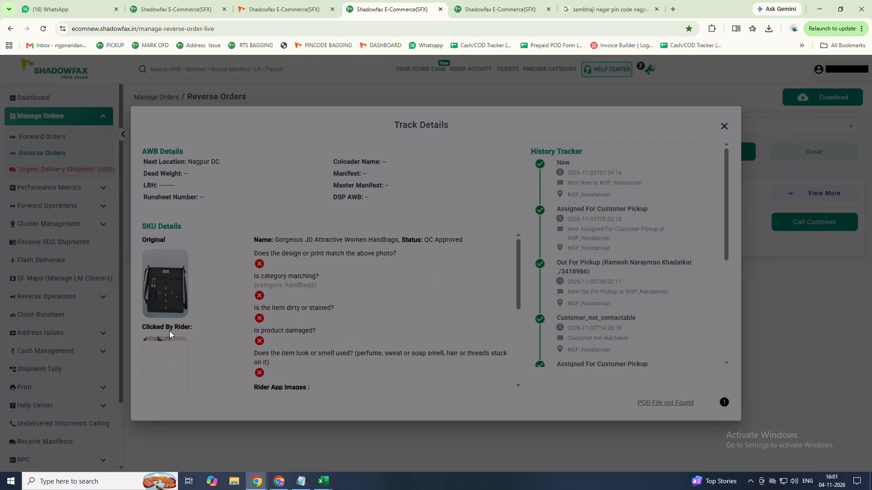
{"action": "scroll", "coordinate": [172, 328], "scroll_direction": "down", "scroll_amount": 5}
{"action": "scroll", "coordinate": [172, 328], "scroll_direction": "up", "scroll_amount": 5}
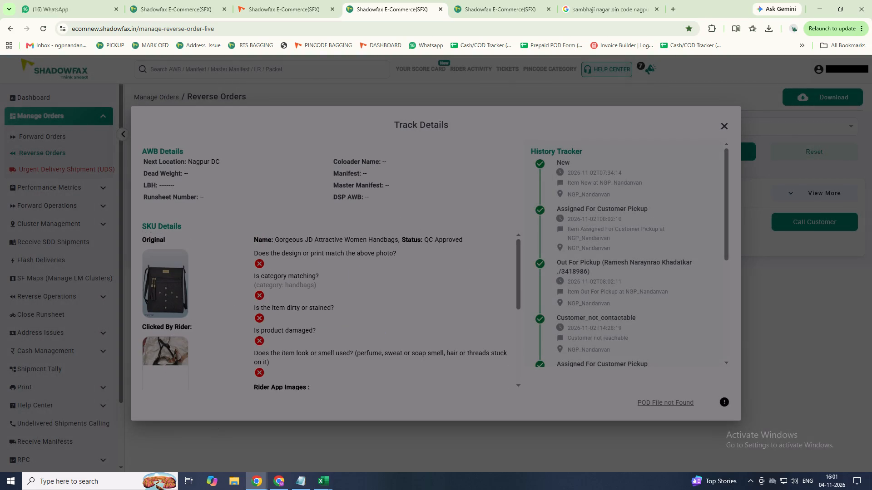
{"action": "scroll", "coordinate": [161, 345], "scroll_direction": "down", "scroll_amount": 2}
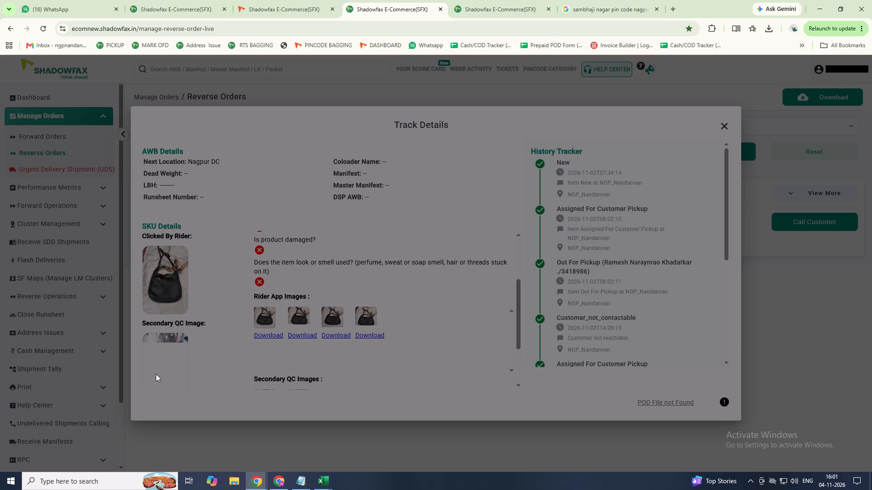
{"action": "scroll", "coordinate": [155, 376], "scroll_direction": "down", "scroll_amount": 1}
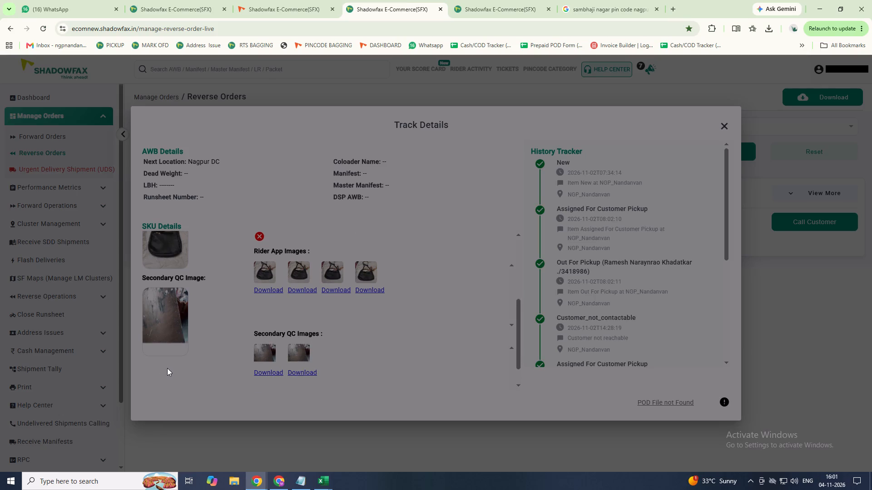
{"action": "scroll", "coordinate": [166, 369], "scroll_direction": "down", "scroll_amount": 14}
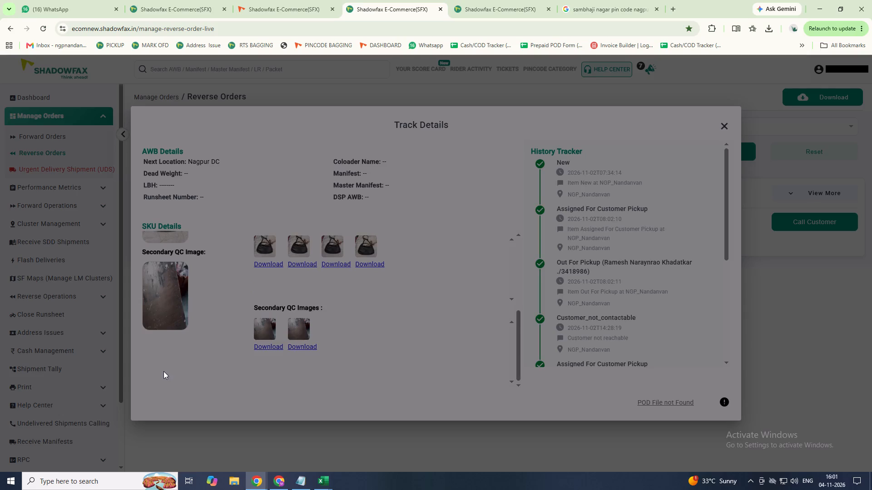
{"action": "scroll", "coordinate": [163, 371], "scroll_direction": "up", "scroll_amount": 13}
{"action": "scroll", "coordinate": [167, 363], "scroll_direction": "down", "scroll_amount": 12}
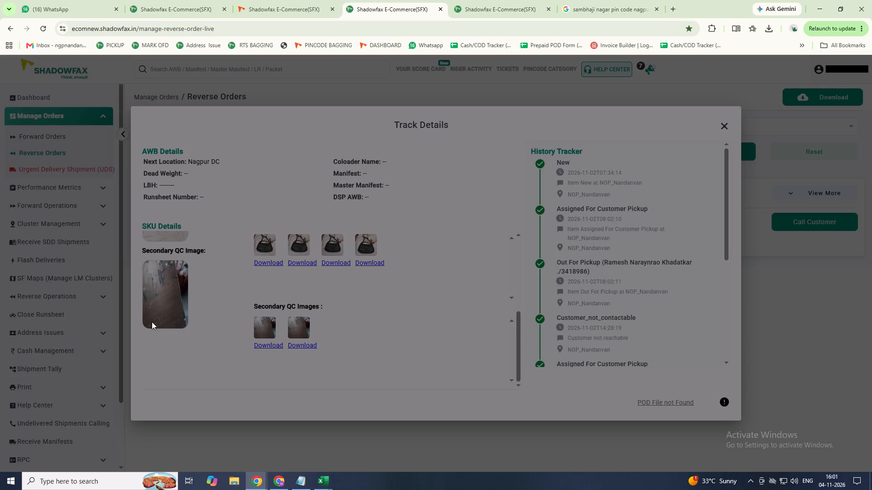
{"action": "left_click", "coordinate": [724, 126]}
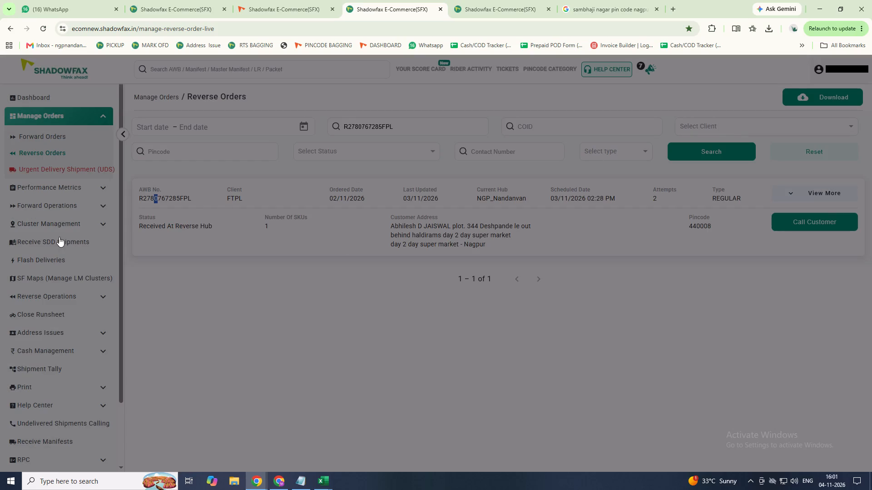
{"action": "double_click", "coordinate": [183, 196]}
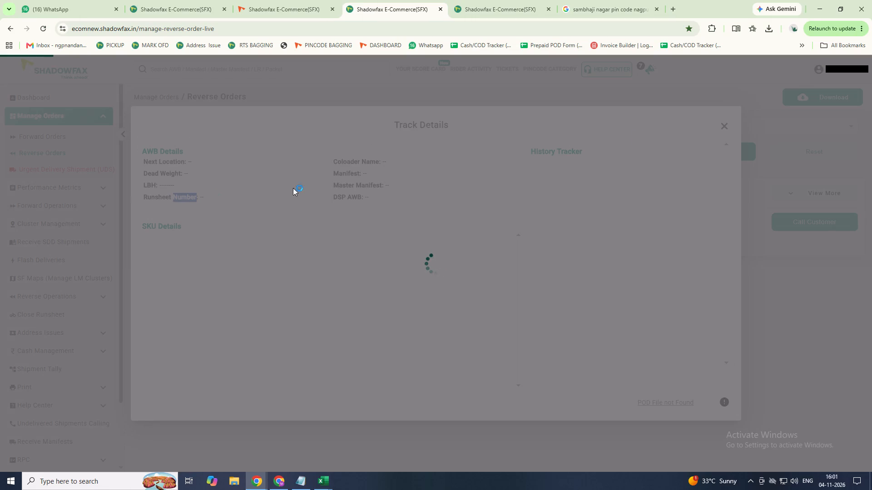
{"action": "left_click", "coordinate": [724, 126]}
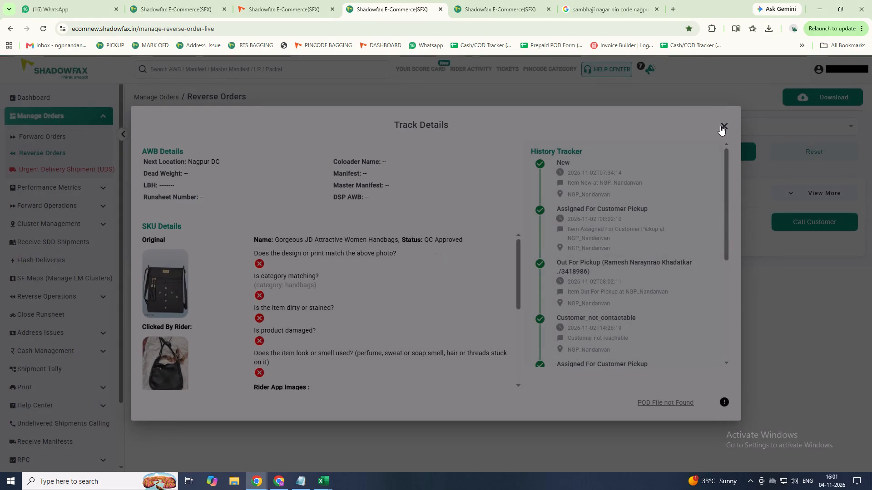
{"action": "double_click", "coordinate": [719, 126]}
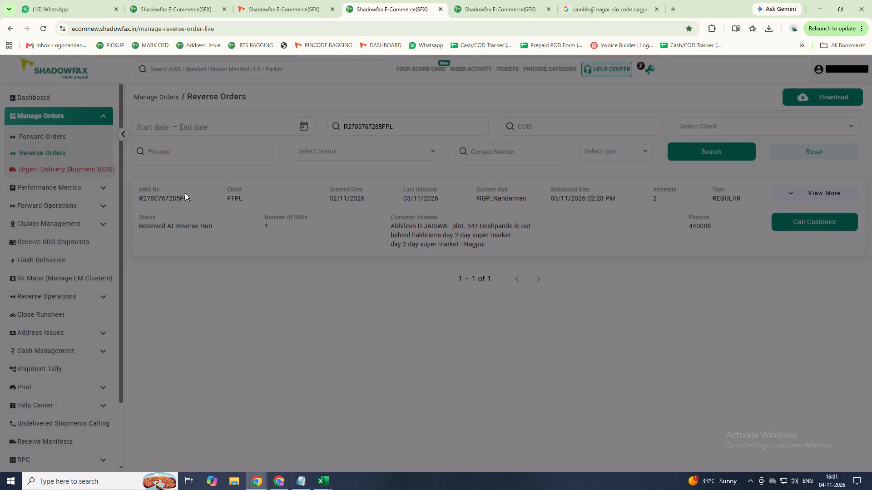
{"action": "left_click", "coordinate": [180, 194]}
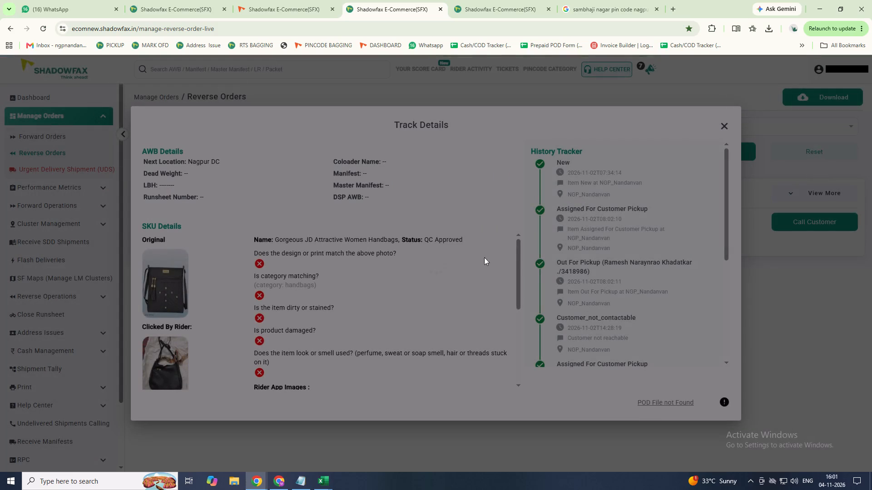
{"action": "left_click", "coordinate": [723, 123]}
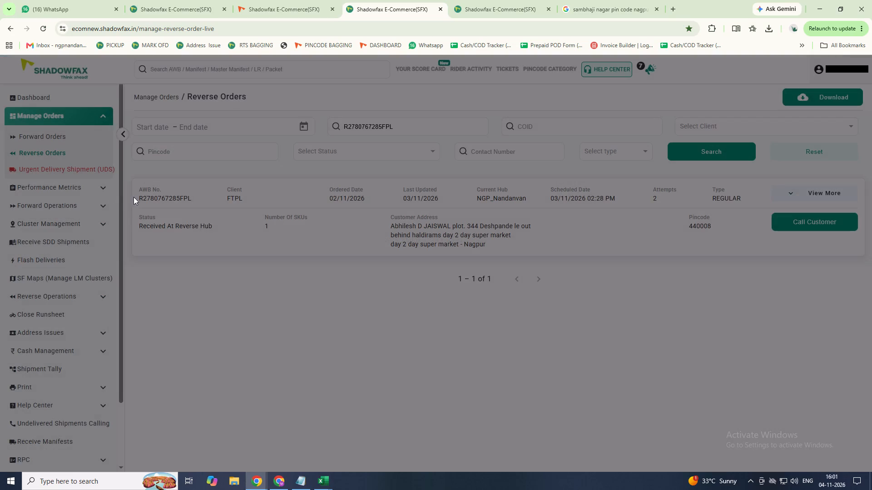
{"action": "left_click_drag", "start_coordinate": [134, 197], "coordinate": [196, 206]}
{"action": "key", "text": "ctrl+c"}
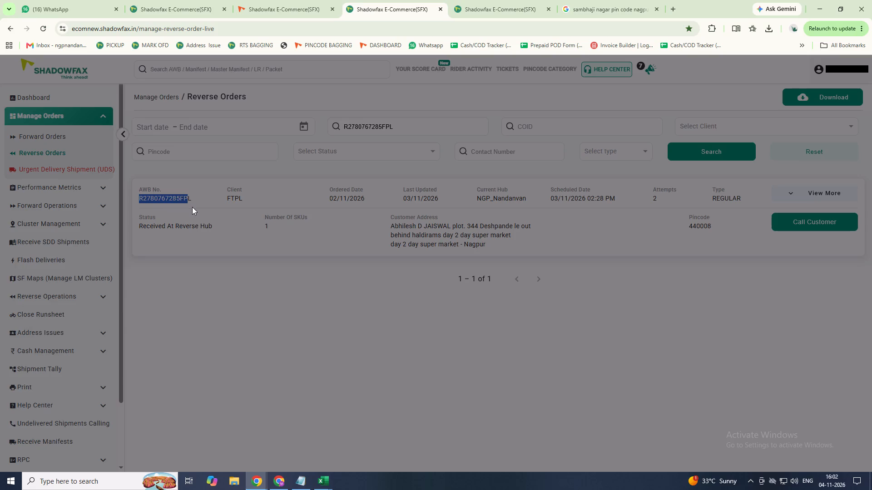
Search Google for barcode generator in a new browser tab and open TEC-IT's Free Online Barcode Generator.
{"action": "left_click", "coordinate": [672, 10]}
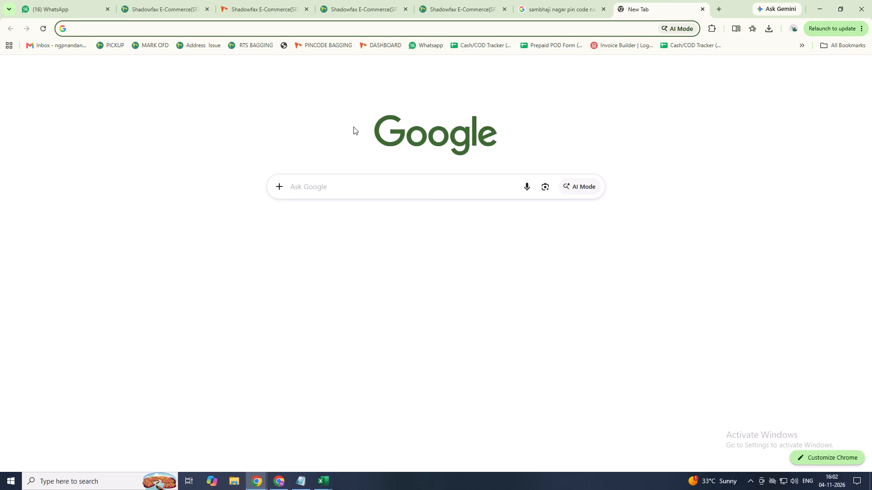
{"action": "left_click", "coordinate": [306, 183]}
{"action": "left_click", "coordinate": [305, 210]}
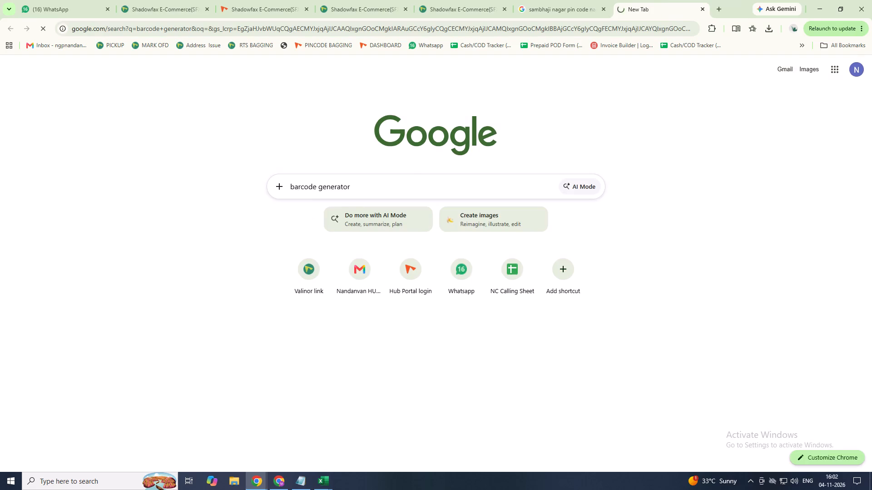
{"action": "double_click", "coordinate": [129, 161]}
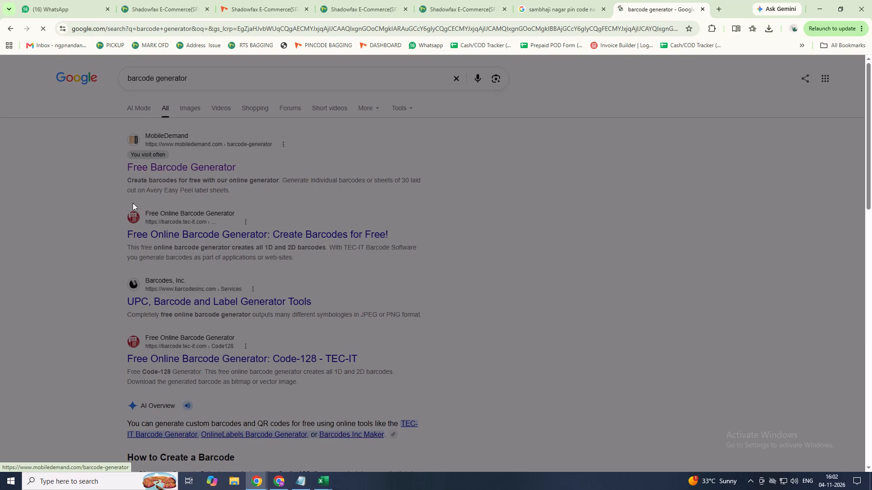
{"action": "left_click", "coordinate": [137, 226]}
{"action": "left_click", "coordinate": [141, 235]}
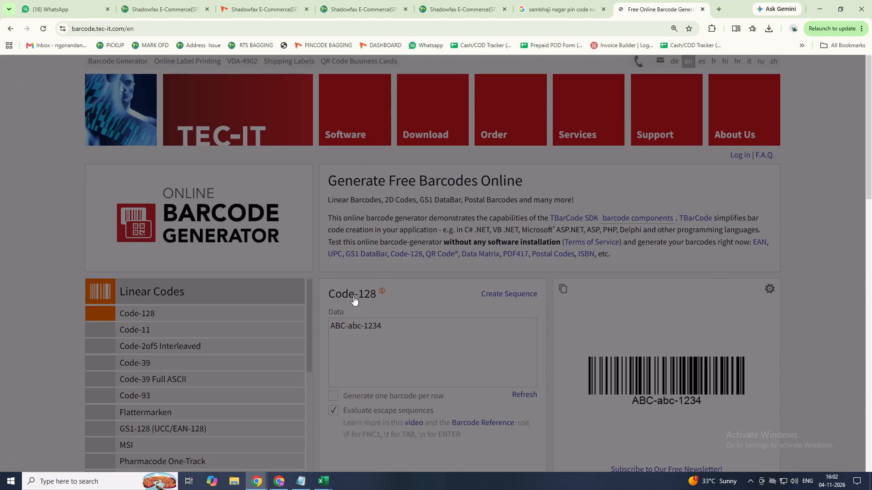
{"action": "double_click", "coordinate": [351, 326]}
{"action": "triple_click", "coordinate": [351, 328]}
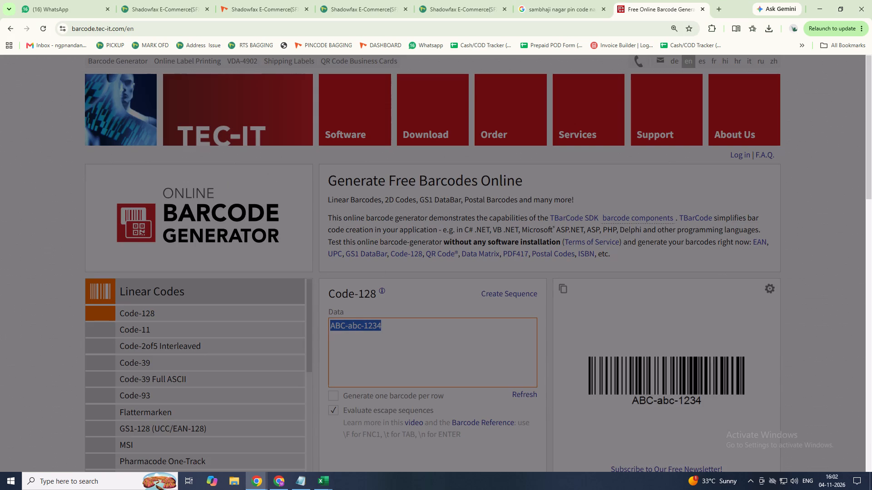
{"action": "key", "text": "ctrl+v"}
{"action": "scroll", "coordinate": [371, 7], "scroll_direction": "down", "scroll_amount": 6}
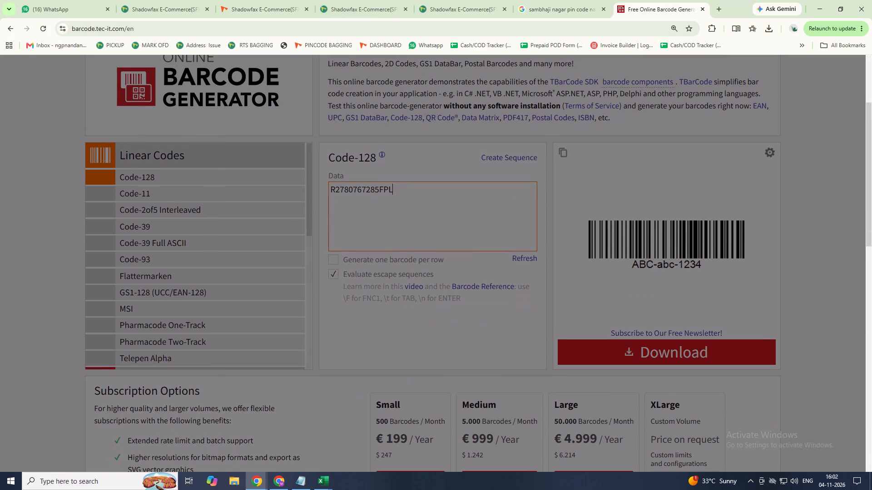
{"action": "left_click", "coordinate": [337, 260]}
{"action": "left_click", "coordinate": [337, 260]}
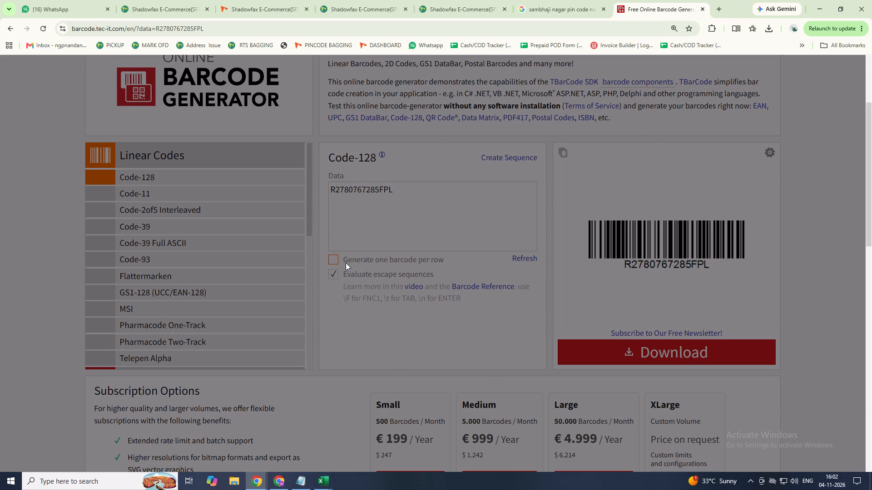
{"action": "left_click", "coordinate": [652, 321]}
{"action": "left_click", "coordinate": [647, 354]}
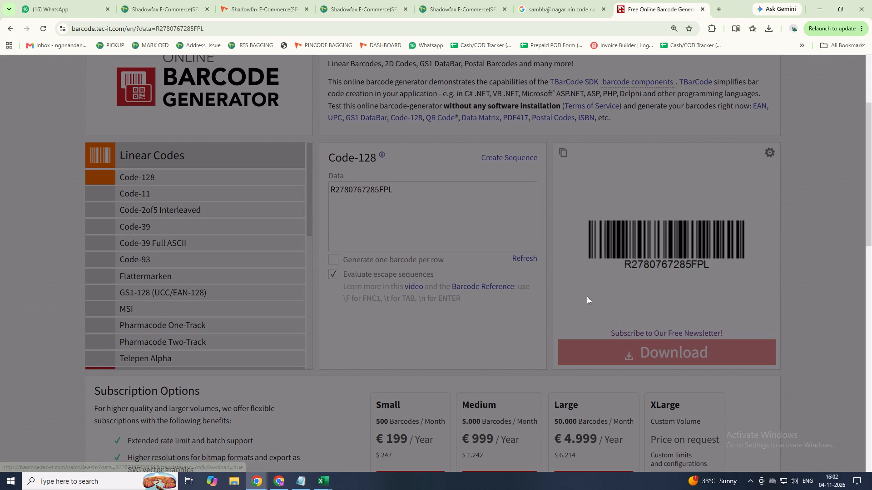
{"action": "left_click", "coordinate": [686, 59]}
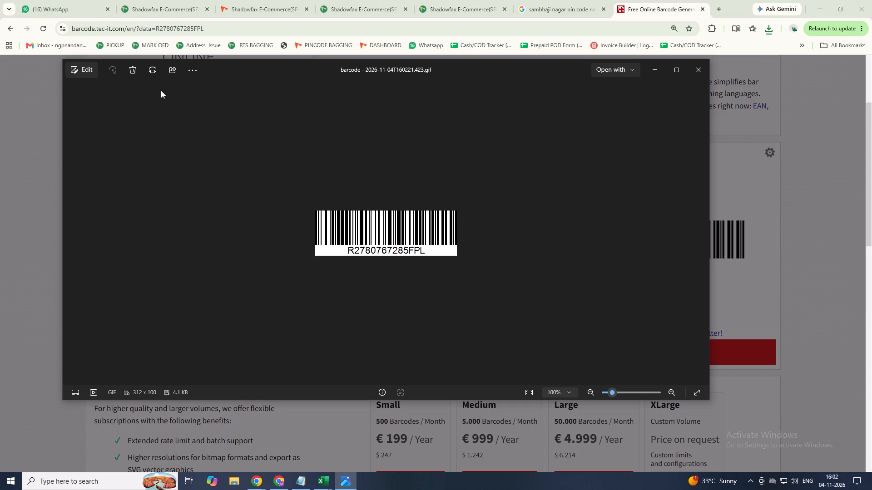
Print one copy of the barcode image on the IBL printer.
{"action": "left_click", "coordinate": [153, 74]}
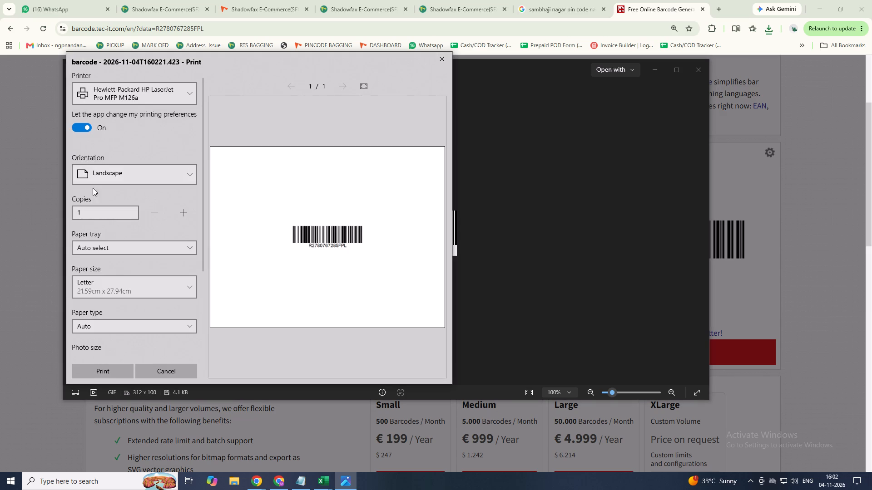
{"action": "left_click", "coordinate": [114, 78]}
{"action": "double_click", "coordinate": [113, 98]}
{"action": "left_click", "coordinate": [107, 115]}
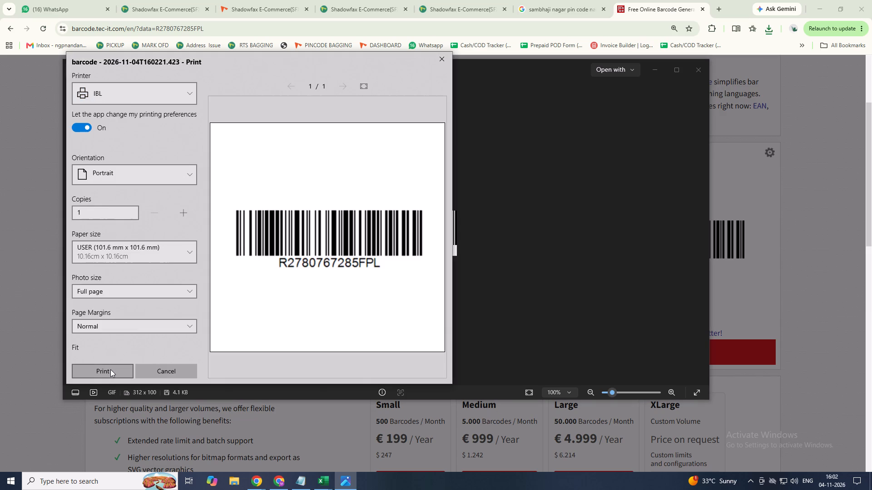
{"action": "left_click", "coordinate": [110, 367]}
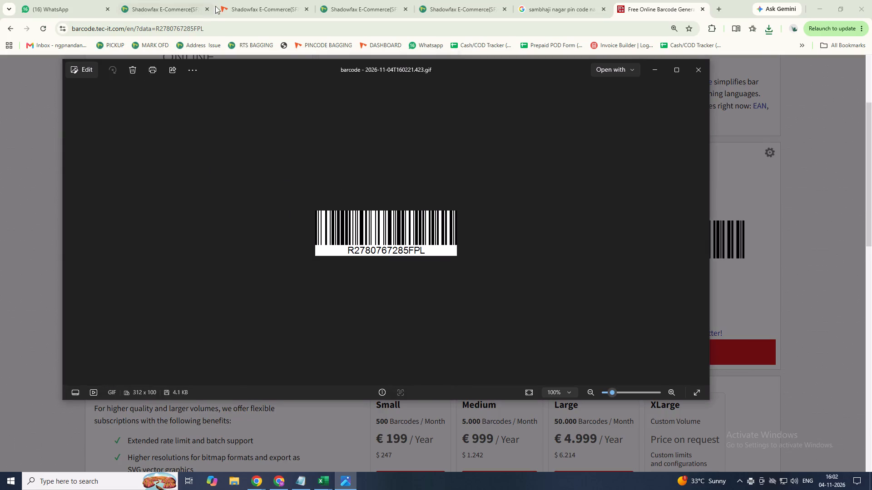
{"action": "left_click", "coordinate": [164, 10]}
{"action": "left_click", "coordinate": [281, 10]}
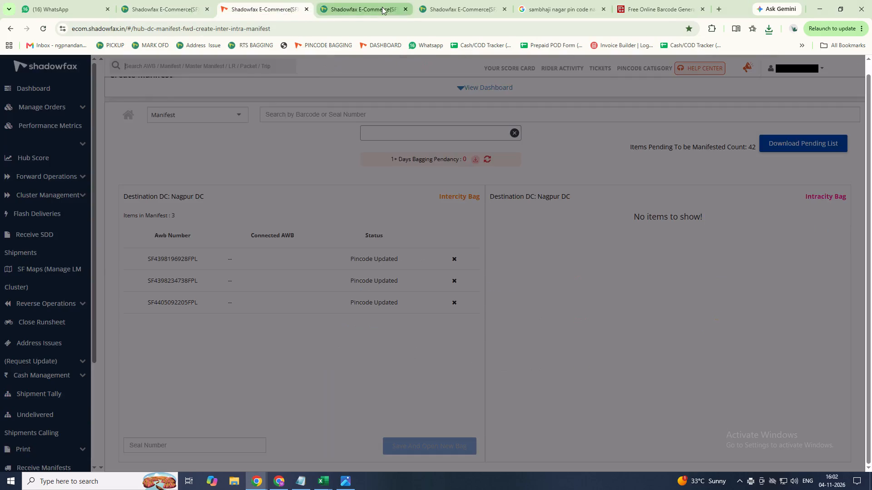
{"action": "left_click", "coordinate": [382, 7]}
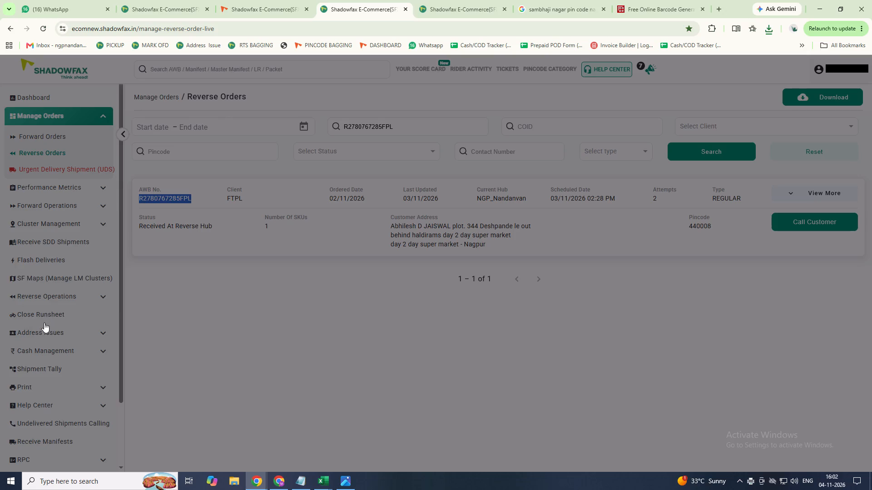
{"action": "left_click", "coordinate": [37, 365]}
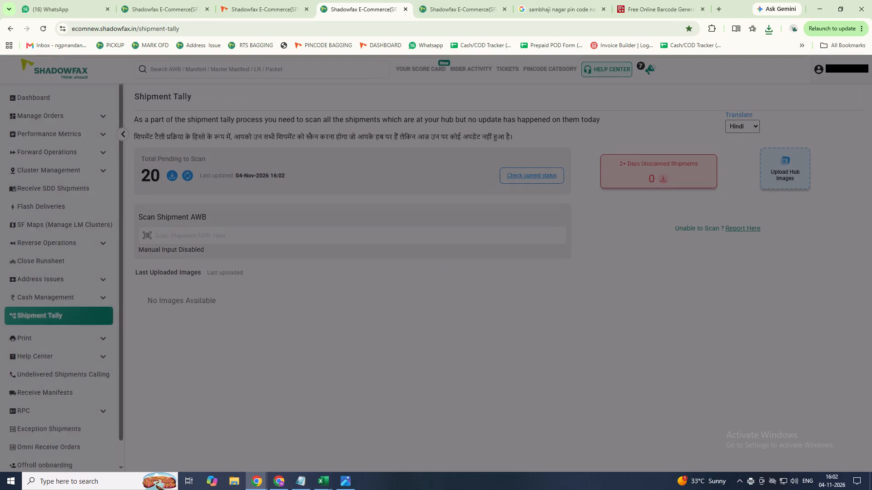
{"action": "left_click", "coordinate": [175, 234]}
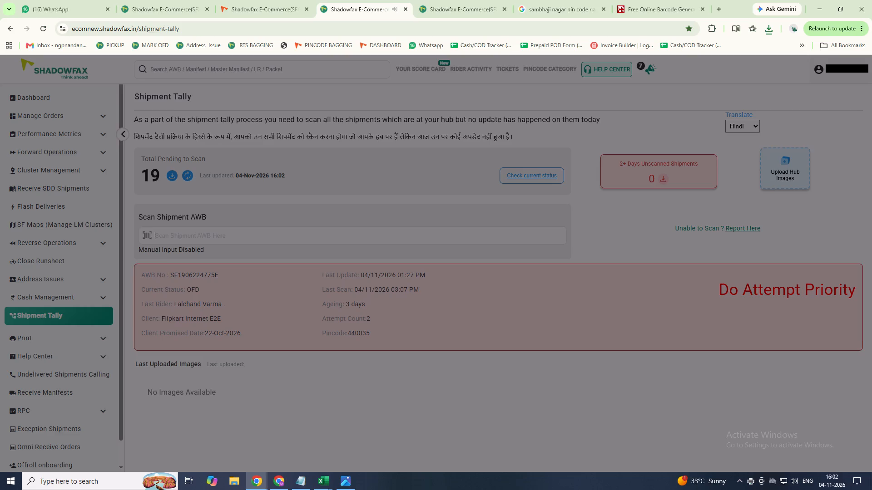
{"action": "key", "text": "alt+Tab"}
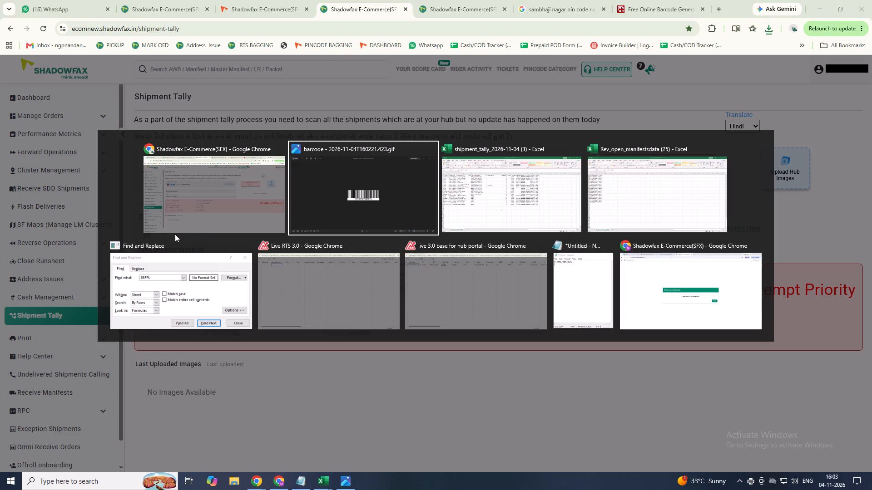
{"action": "key", "text": "alt+Tab"}
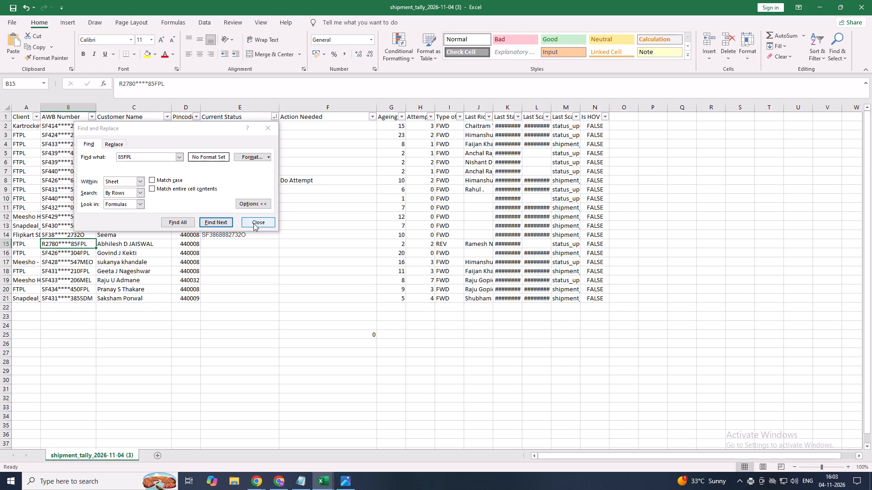
{"action": "left_click", "coordinate": [267, 132]}
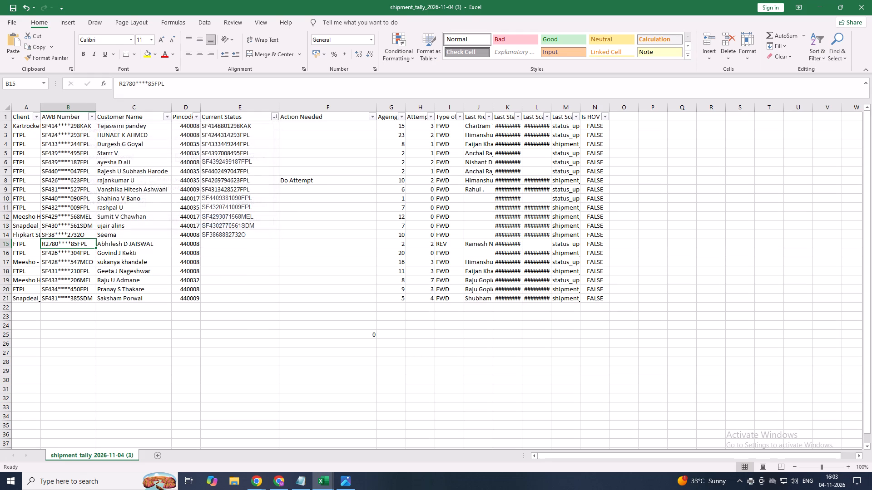
{"action": "triple_click", "coordinate": [82, 253]}
{"action": "left_click", "coordinate": [82, 254]}
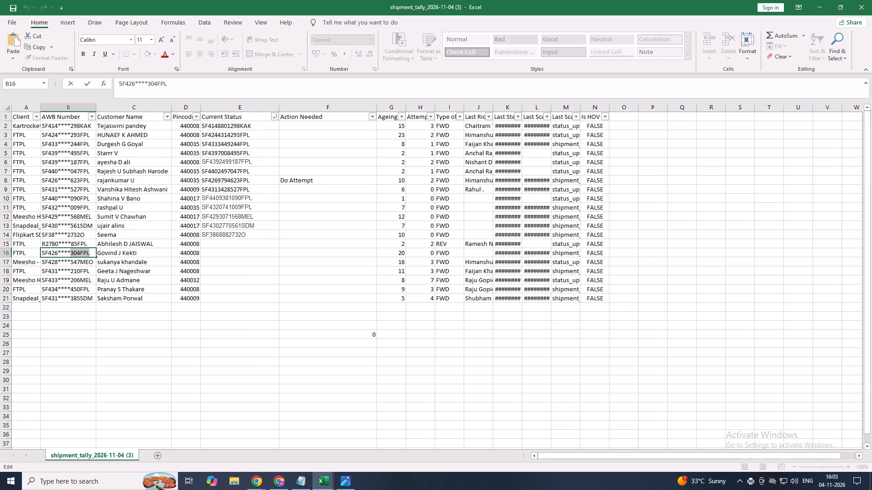
{"action": "key", "text": "ctrl+c"}
{"action": "key", "text": "alt+Tab"}
{"action": "key", "text": "alt+Tab"}
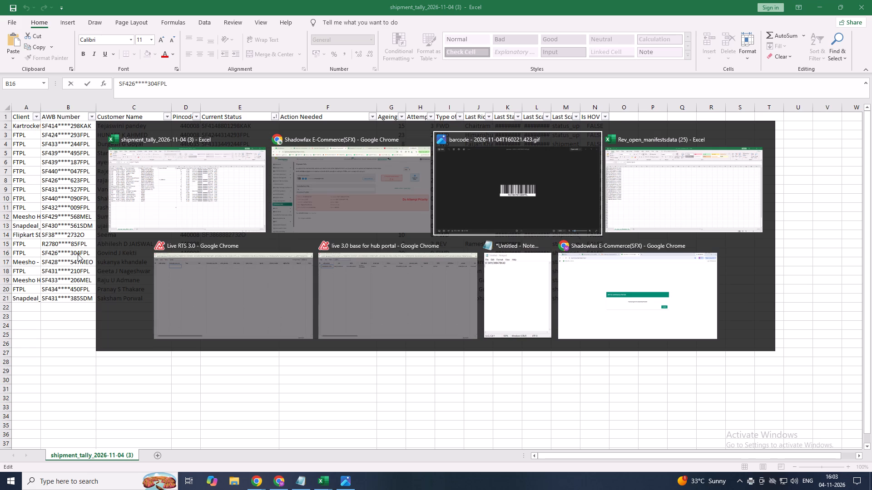
{"action": "key", "text": "alt+Tab"}
{"action": "key", "text": "alt+Tab"}
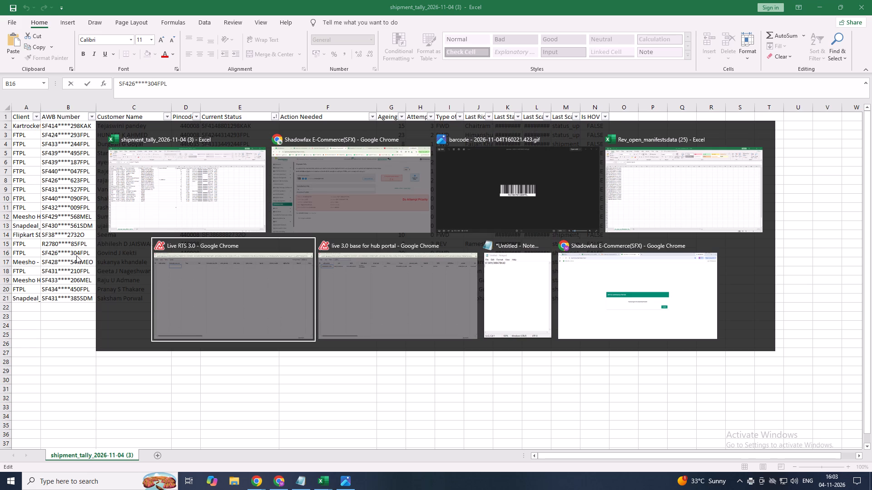
{"action": "triple_click", "coordinate": [99, 39]}
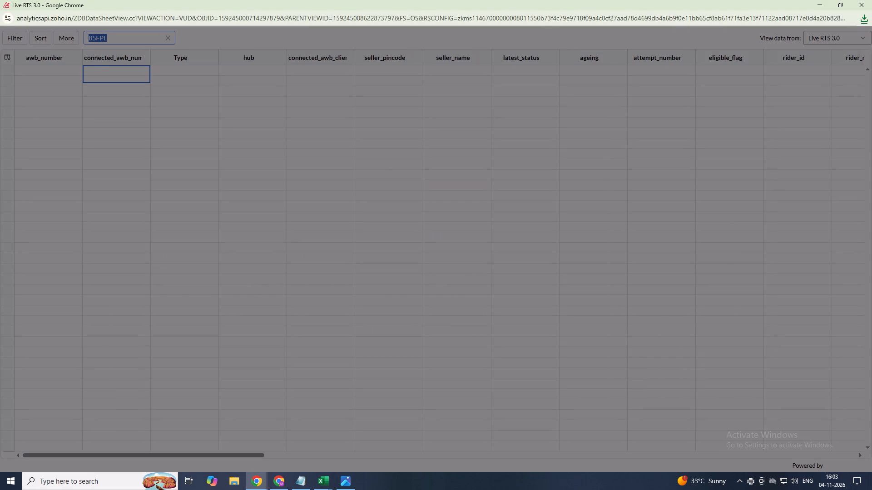
{"action": "key", "text": "ctrl+v"}
{"action": "key", "text": "Return"}
Switch to the Rev_open_manifestsdata workbook and find the AWB containing 304FPL.
{"action": "key", "text": "alt+Tab"}
{"action": "key", "text": "alt+Tab"}
{"action": "key", "text": "alt+Tab"}
{"action": "key", "text": "alt+Tab"}
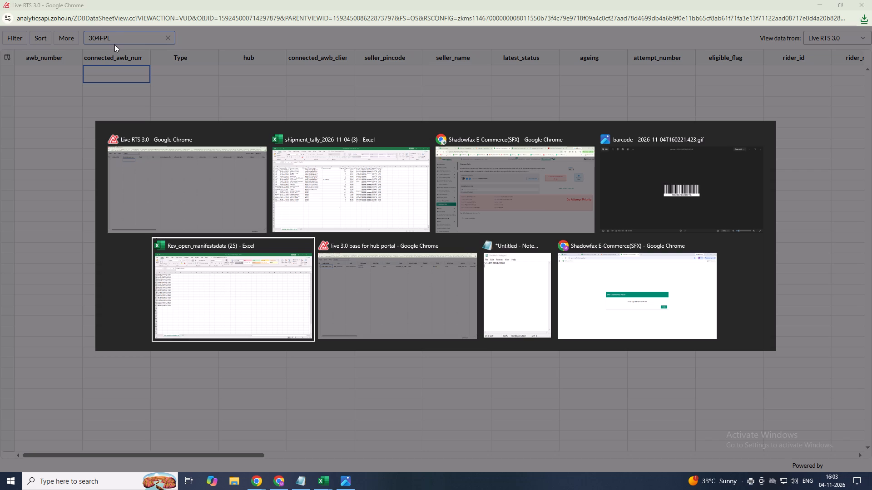
{"action": "key", "text": "alt+Tab"}
{"action": "key", "text": "alt+Tab"}
{"action": "key", "text": "alt+Tab"}
{"action": "key", "text": "alt+Tab"}
{"action": "key", "text": "alt+Tab"}
{"action": "key", "text": "alt+Tab"}
{"action": "key", "text": "alt+Tab"}
{"action": "key", "text": "alt+Tab"}
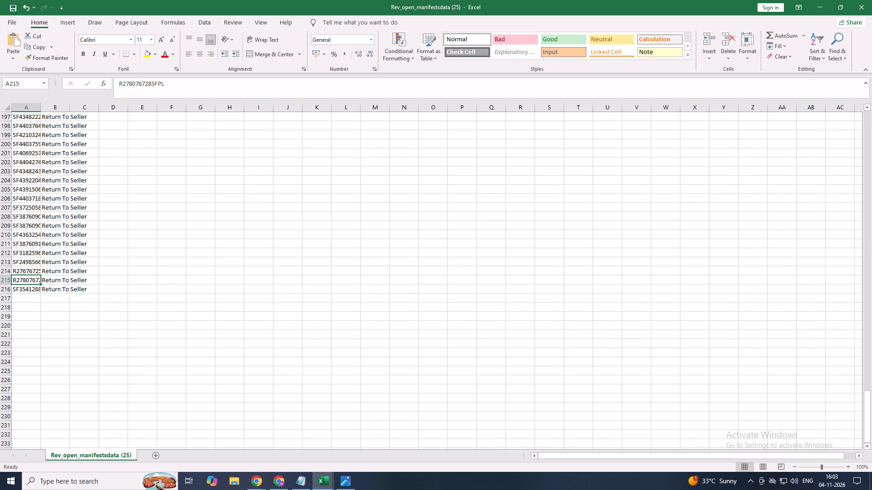
{"action": "scroll", "coordinate": [98, 246], "scroll_direction": "up", "scroll_amount": 6}
{"action": "key", "text": "ctrl+f"}
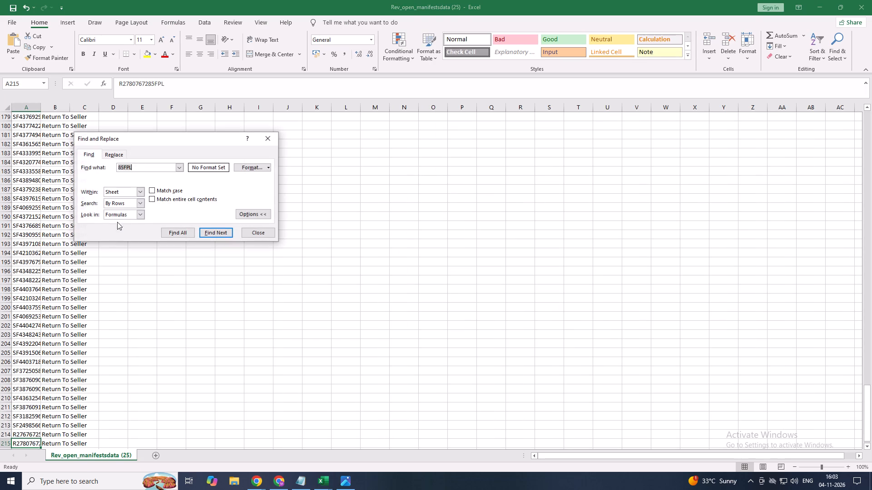
{"action": "key", "text": "ctrl+v"}
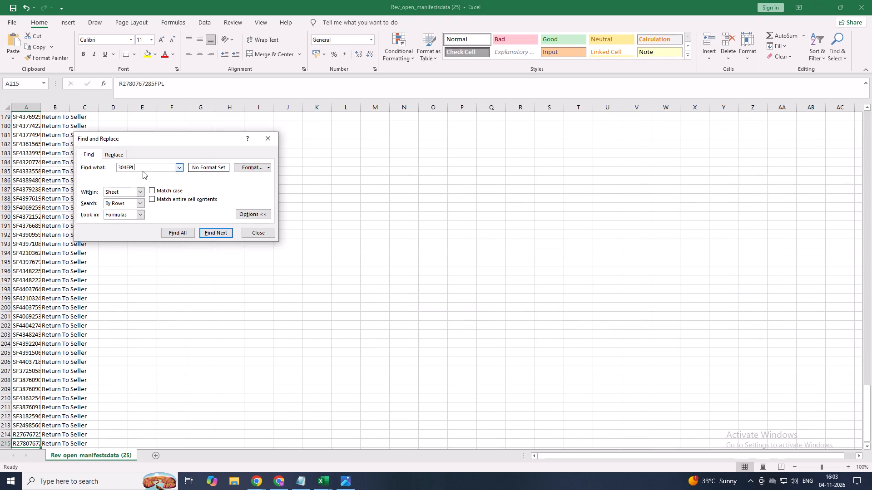
{"action": "left_click", "coordinate": [216, 238]}
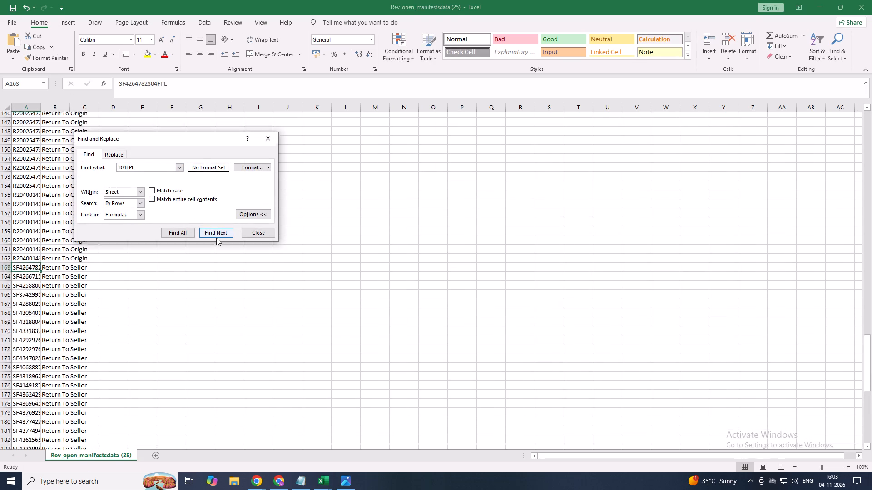
{"action": "double_click", "coordinate": [25, 281]}
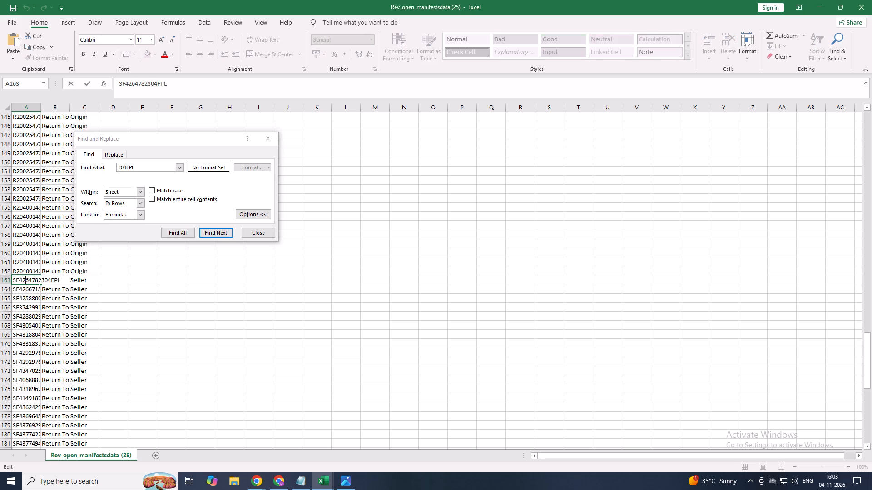
{"action": "double_click", "coordinate": [25, 281]}
{"action": "key", "text": "ctrl+c"}
{"action": "key", "text": "alt+Tab"}
{"action": "key", "text": "alt+Tab"}
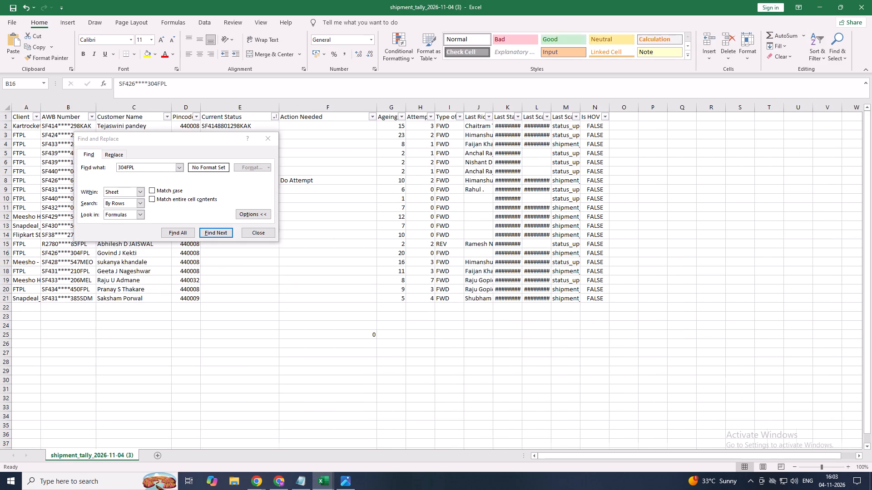
{"action": "left_click", "coordinate": [218, 252]}
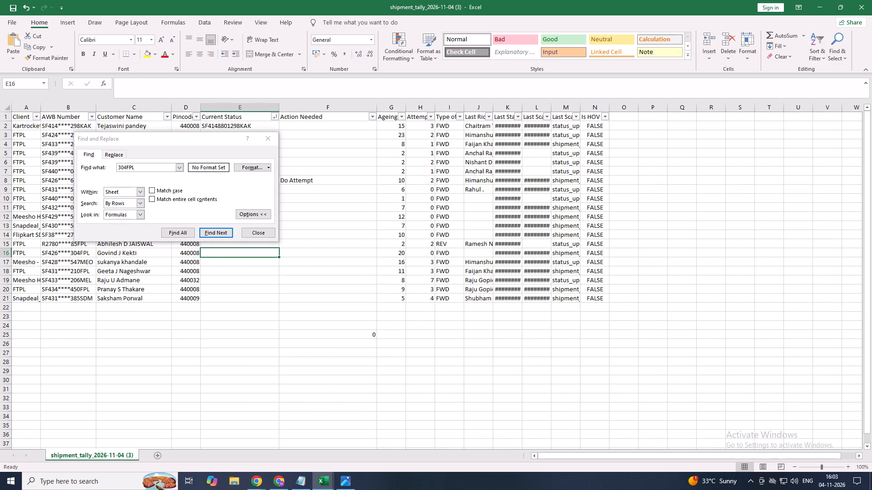
{"action": "key", "text": "ctrl+v"}
{"action": "triple_click", "coordinate": [81, 260]}
{"action": "triple_click", "coordinate": [83, 258]}
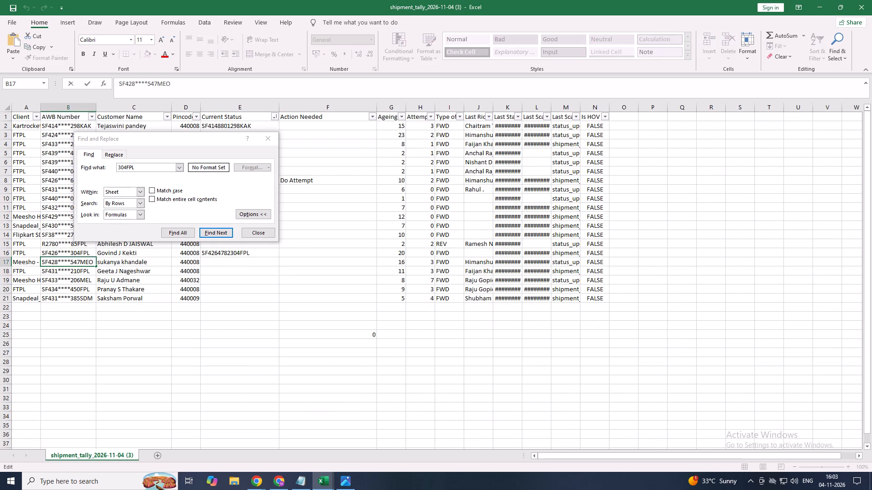
{"action": "triple_click", "coordinate": [81, 258]}
{"action": "left_click", "coordinate": [84, 260]}
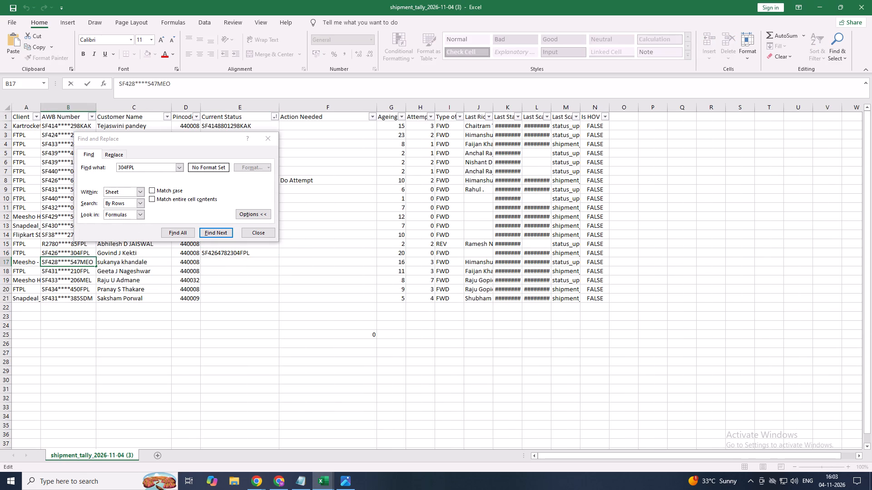
{"action": "double_click", "coordinate": [81, 262]}
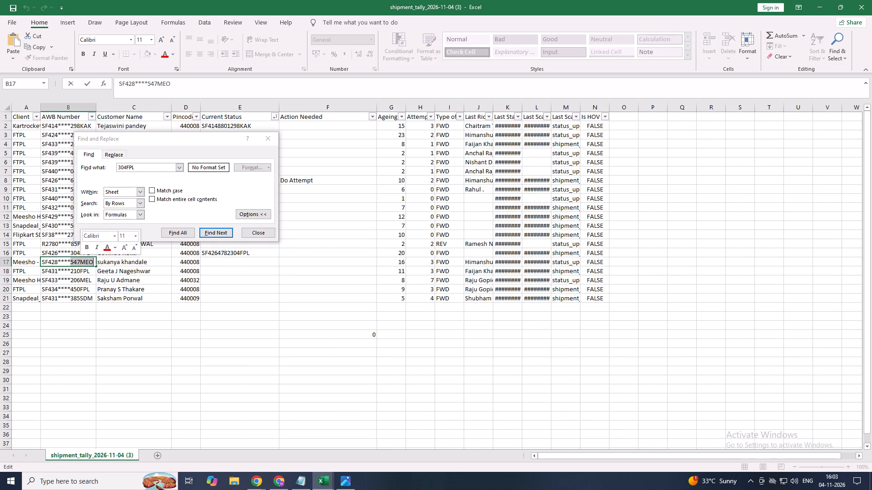
{"action": "key", "text": "ctrl+c"}
{"action": "key", "text": "alt+Tab"}
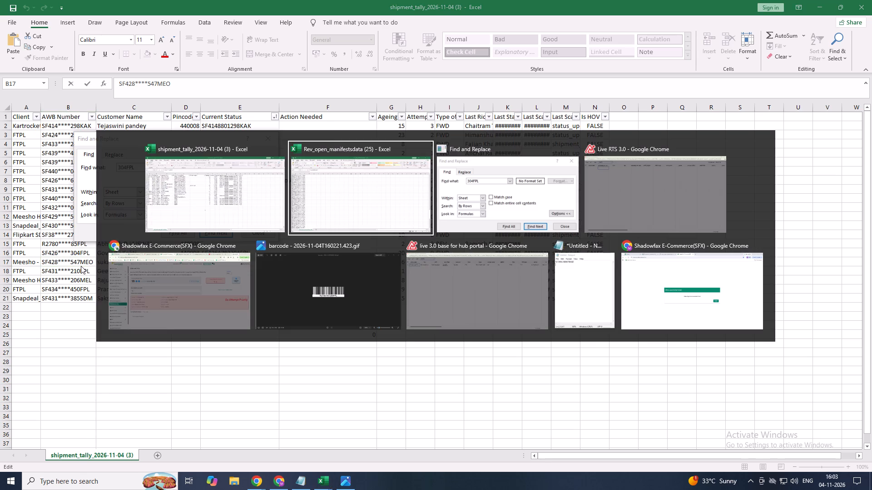
{"action": "left_click", "coordinate": [127, 168]}
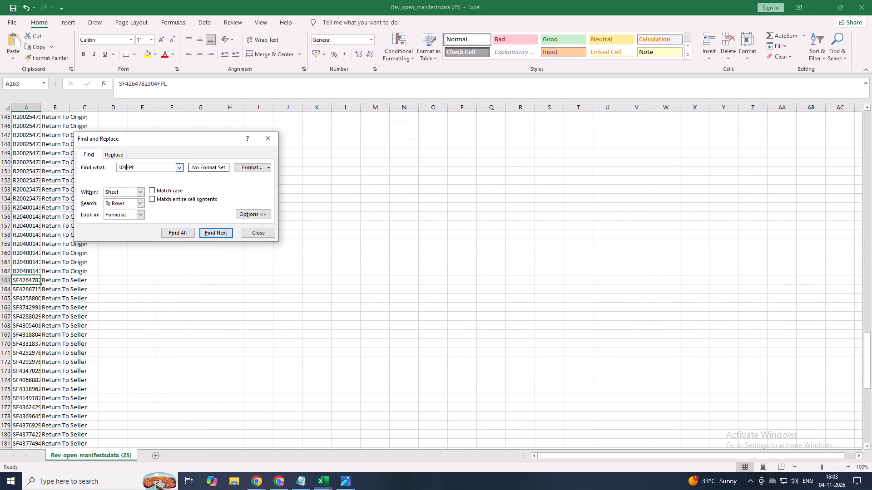
{"action": "left_click", "coordinate": [128, 169]}
{"action": "left_click", "coordinate": [129, 169]}
{"action": "left_click", "coordinate": [128, 169]}
{"action": "key", "text": "ctrl+v"}
{"action": "key", "text": "ctrl+b"}
{"action": "key", "text": "Return"}
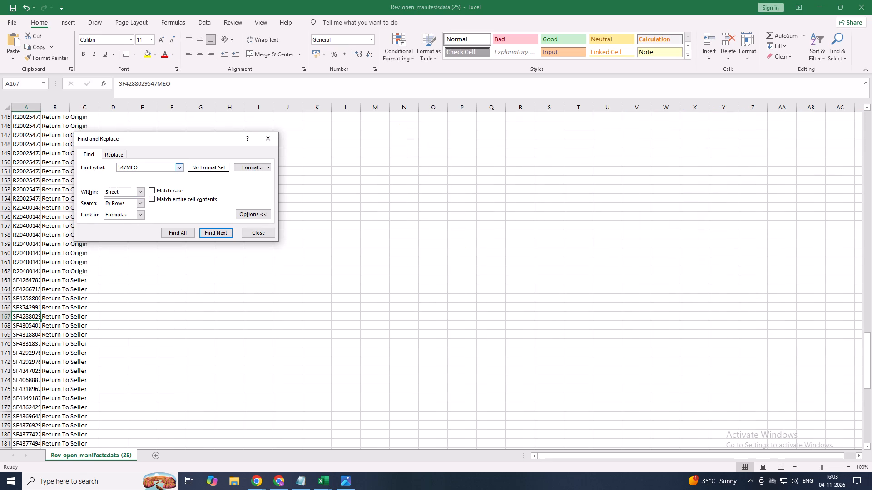
{"action": "left_click", "coordinate": [20, 316]}
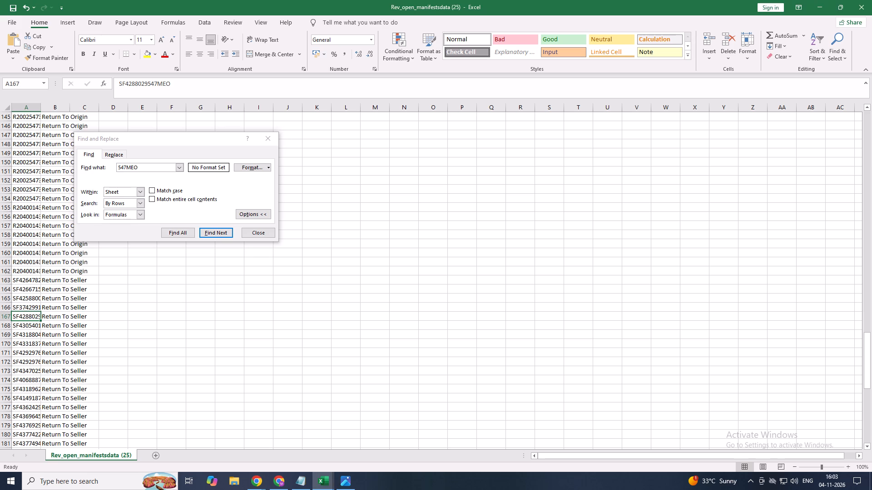
{"action": "key", "text": "ctrl+c"}
{"action": "key", "text": "alt+Tab"}
{"action": "key", "text": "alt+Tab"}
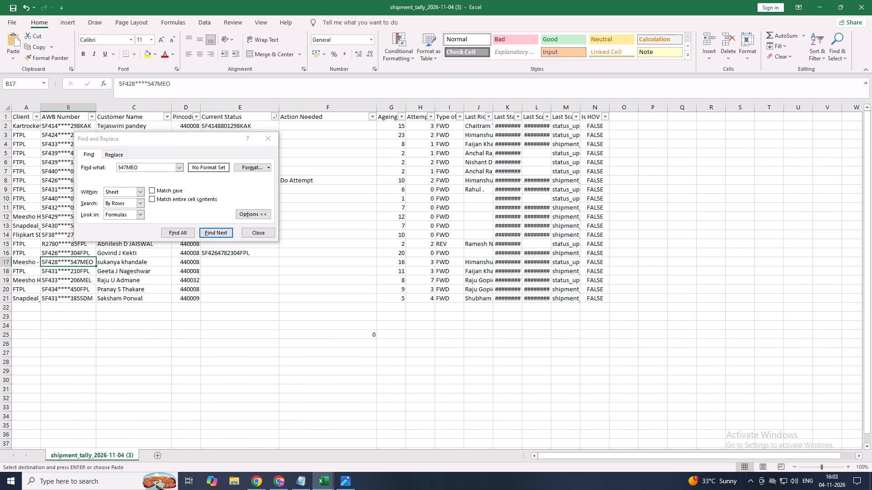
{"action": "double_click", "coordinate": [224, 263]}
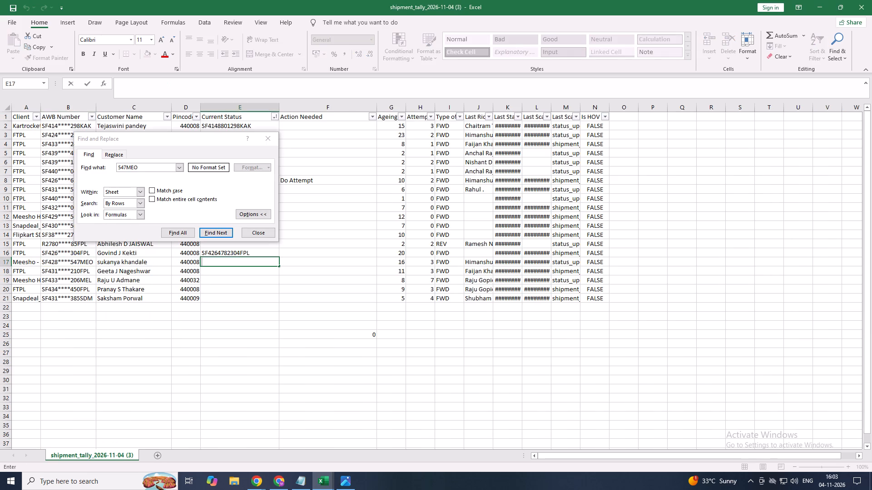
{"action": "key", "text": "ctrl+v"}
{"action": "key", "text": "Return"}
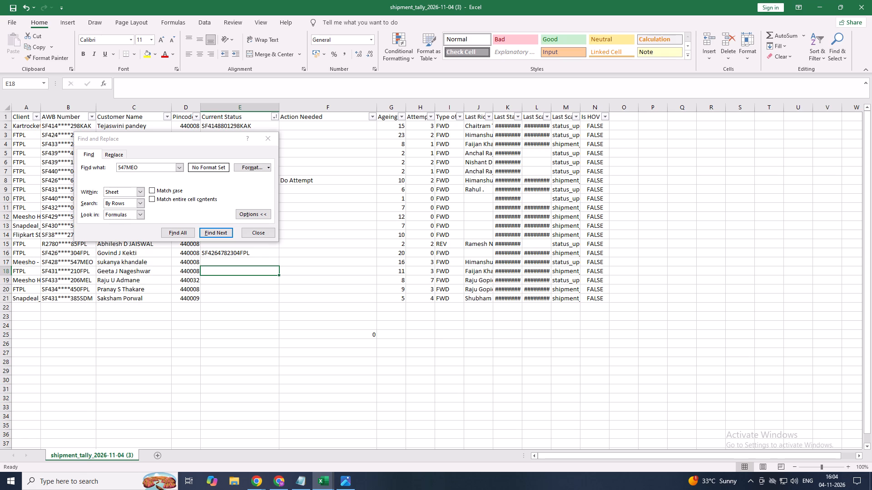
{"action": "left_click", "coordinate": [271, 135]}
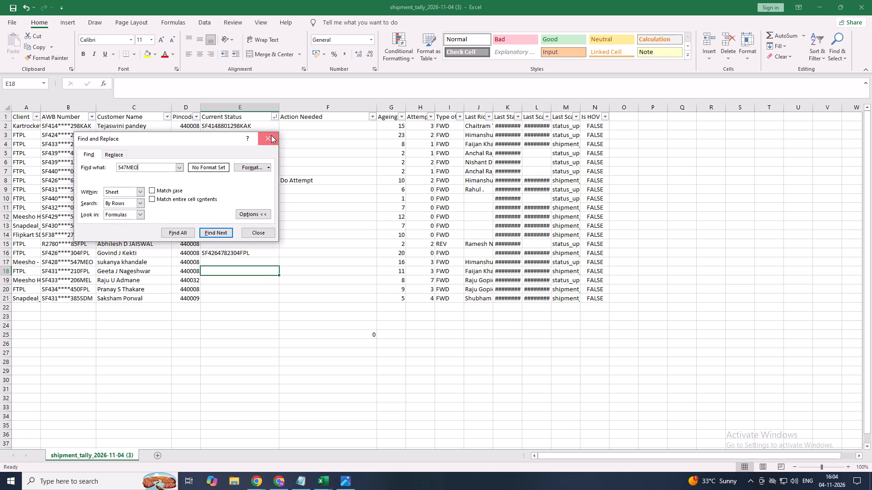
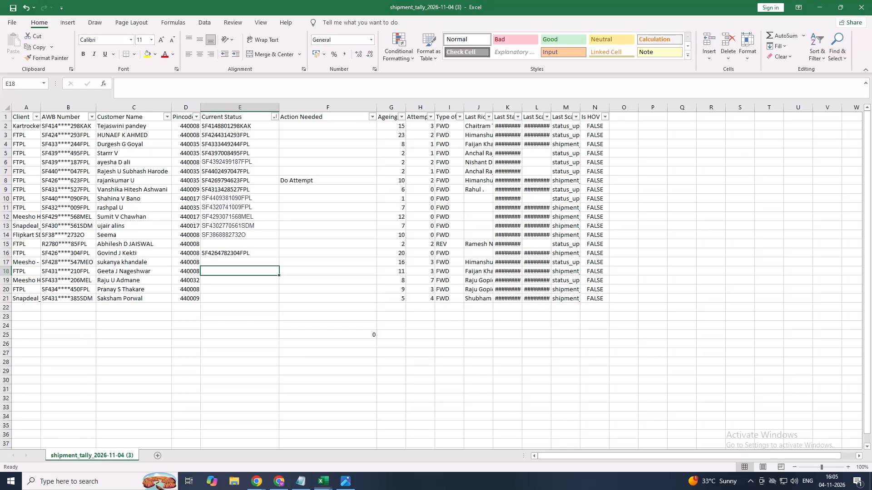
Close the Rev_open_manifestsdata (25) workbook without saving its changes.
{"action": "left_click", "coordinate": [864, 6]}
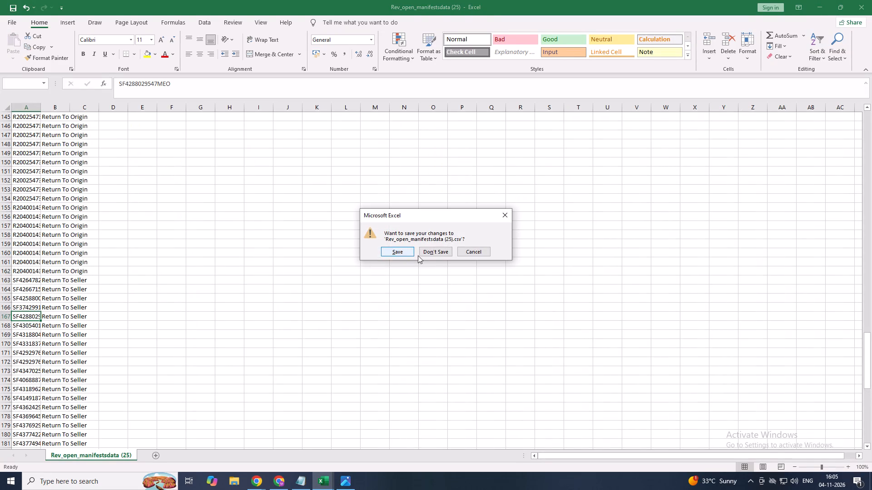
{"action": "left_click", "coordinate": [436, 256]}
Close the Live RTS 3.0 data window and switch to the Shadowfax Shipment Tally page in Chrome.
{"action": "key", "text": "alt+Tab"}
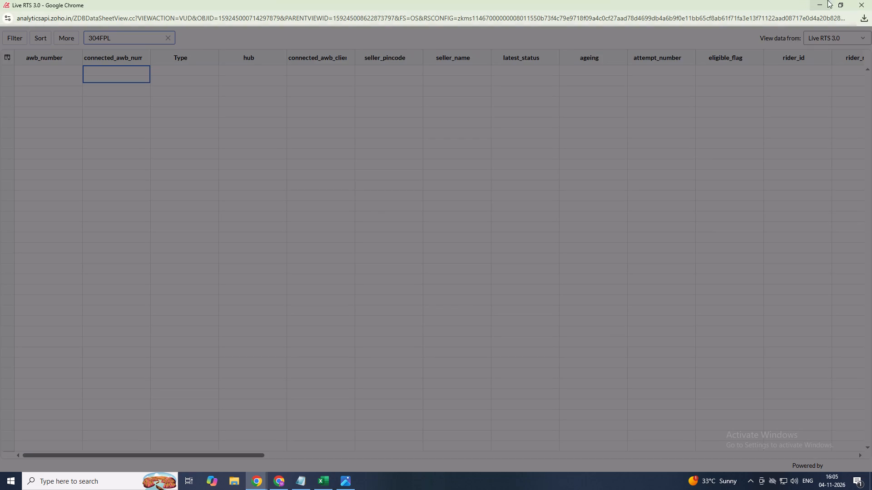
{"action": "left_click", "coordinate": [866, 1]}
{"action": "key", "text": "alt+Tab"}
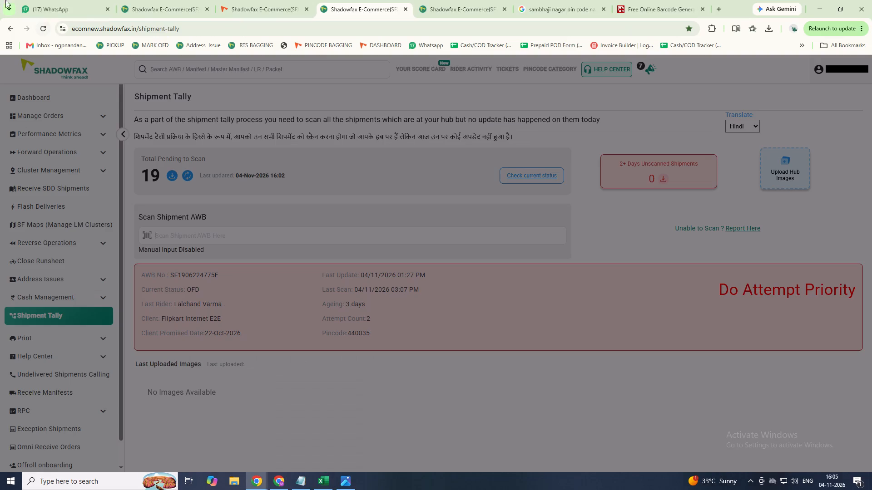